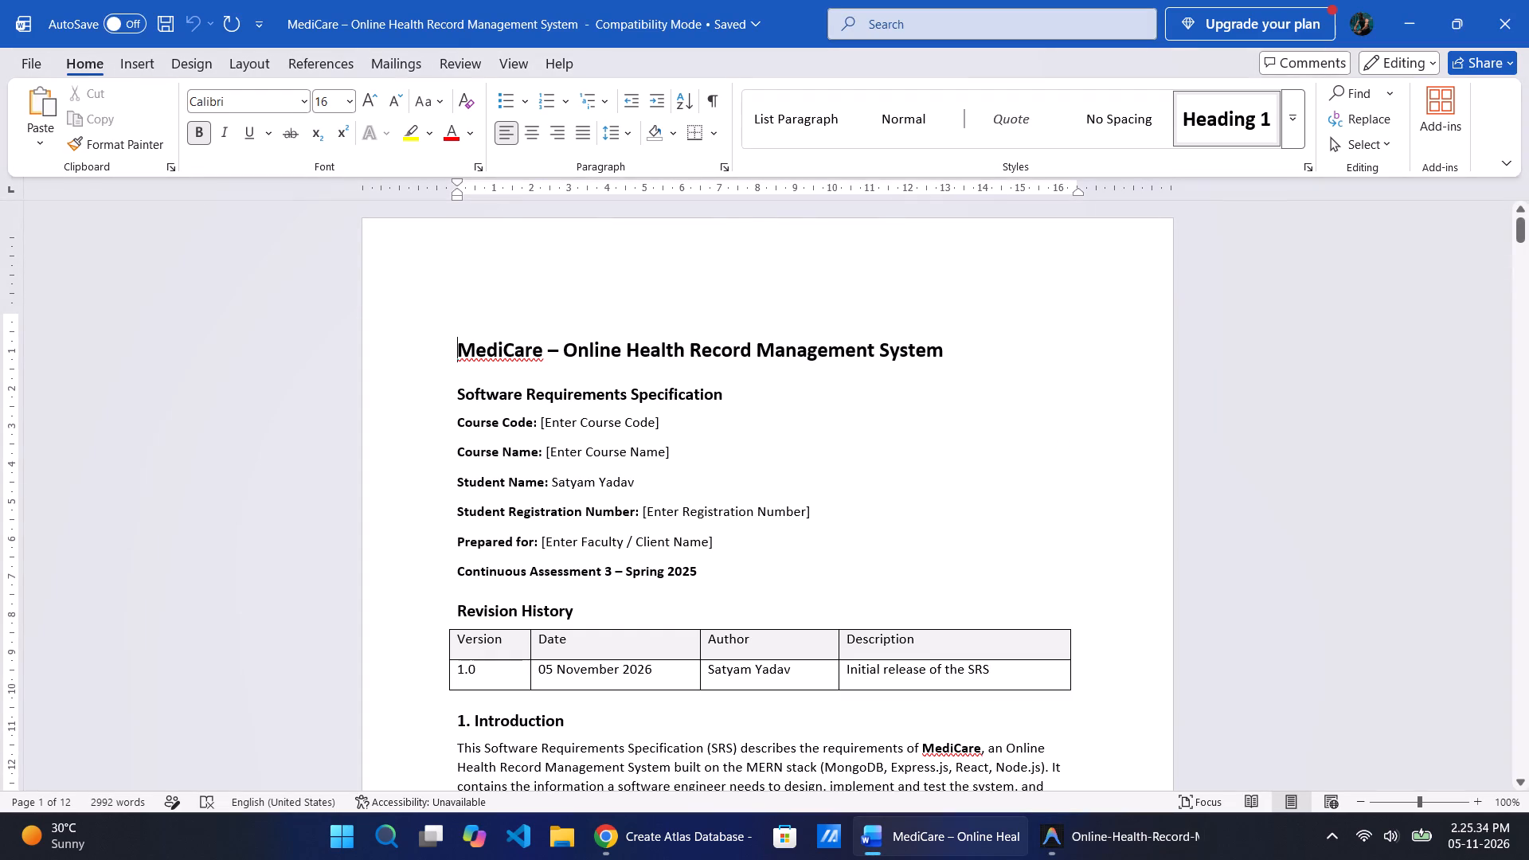
Clear the bracketed placeholder text after Course Code on the document's first page.
scroll(1184, 364, up, 1)
click(689, 423)
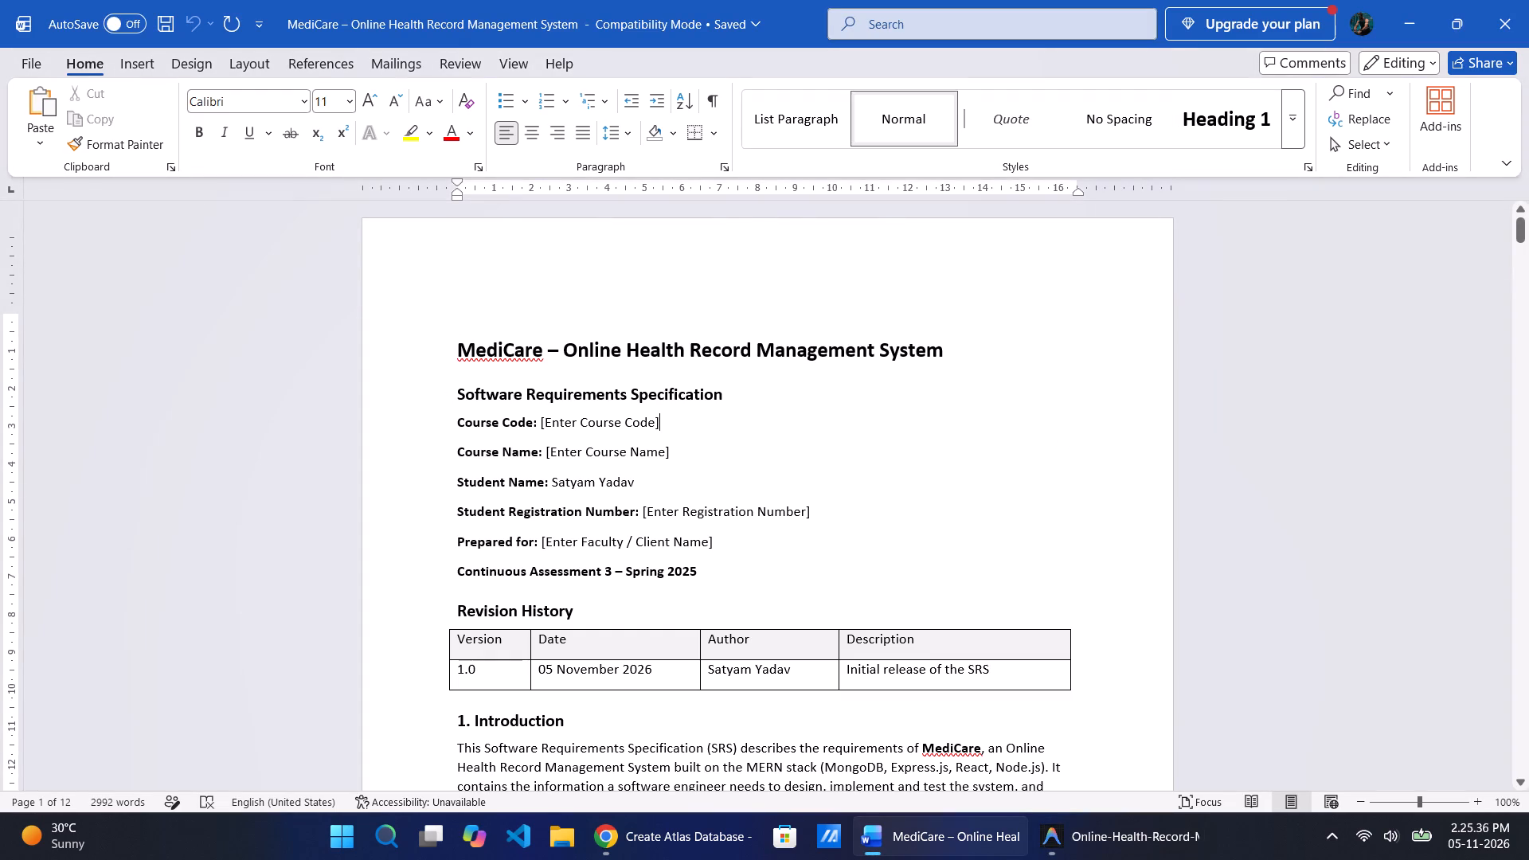
key(BackSpace)
key(BackSpace)
key(BackSpace)
key(BackSpace)
key(BackSpace)
key(BackSpace)
key(BackSpace)
key(BackSpace)
key(BackSpace)
key(BackSpace)
key(BackSpace)
key(BackSpace)
key(BackSpace)
key(BackSpace)
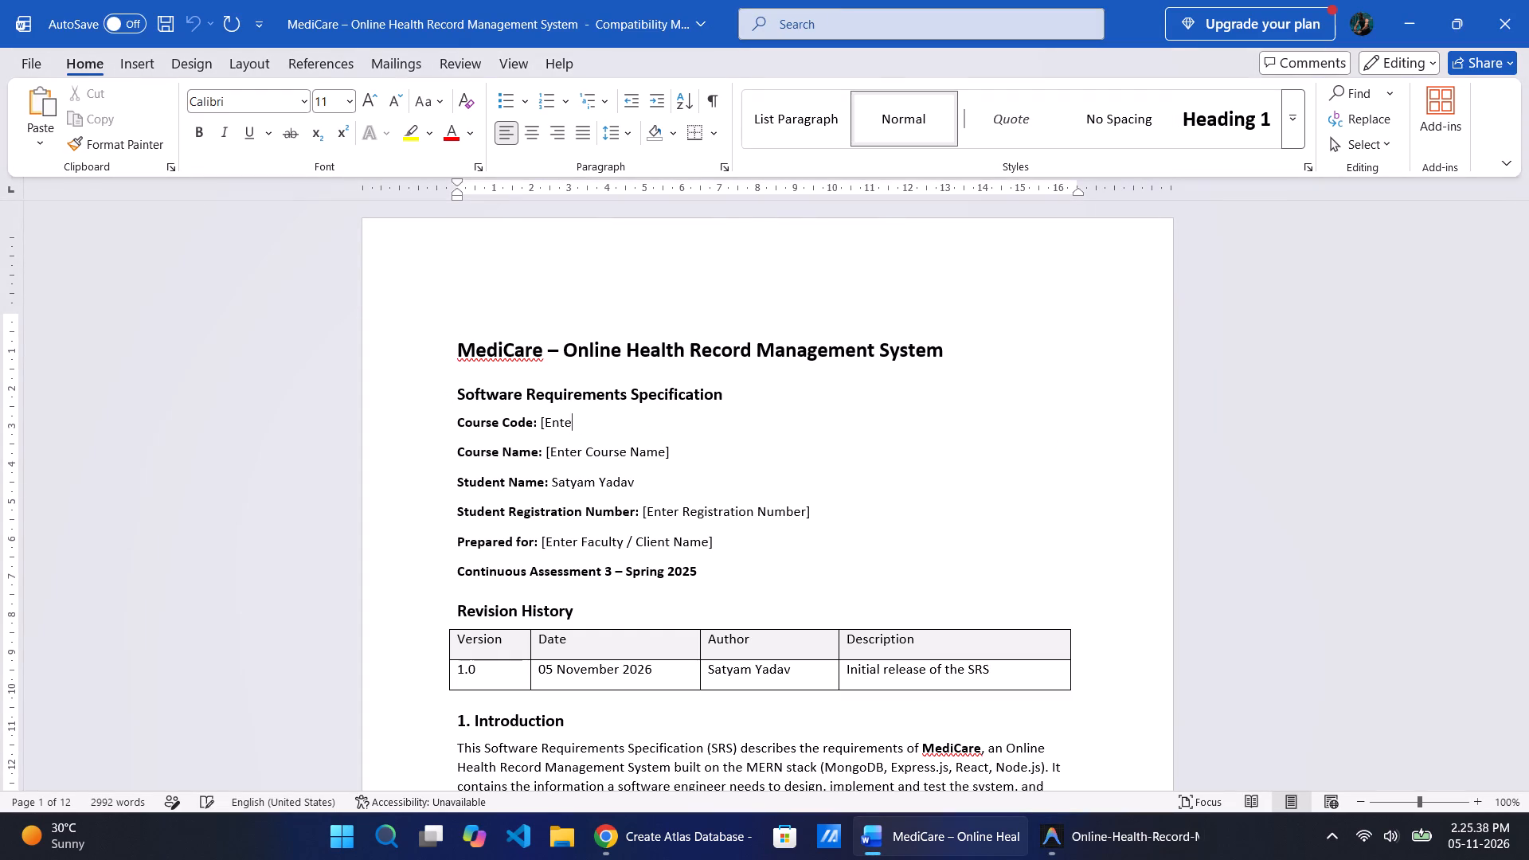
key(BackSpace)
key(BackSpace)
key(BackSpace)
key(BackSpace)
key(BackSpace)
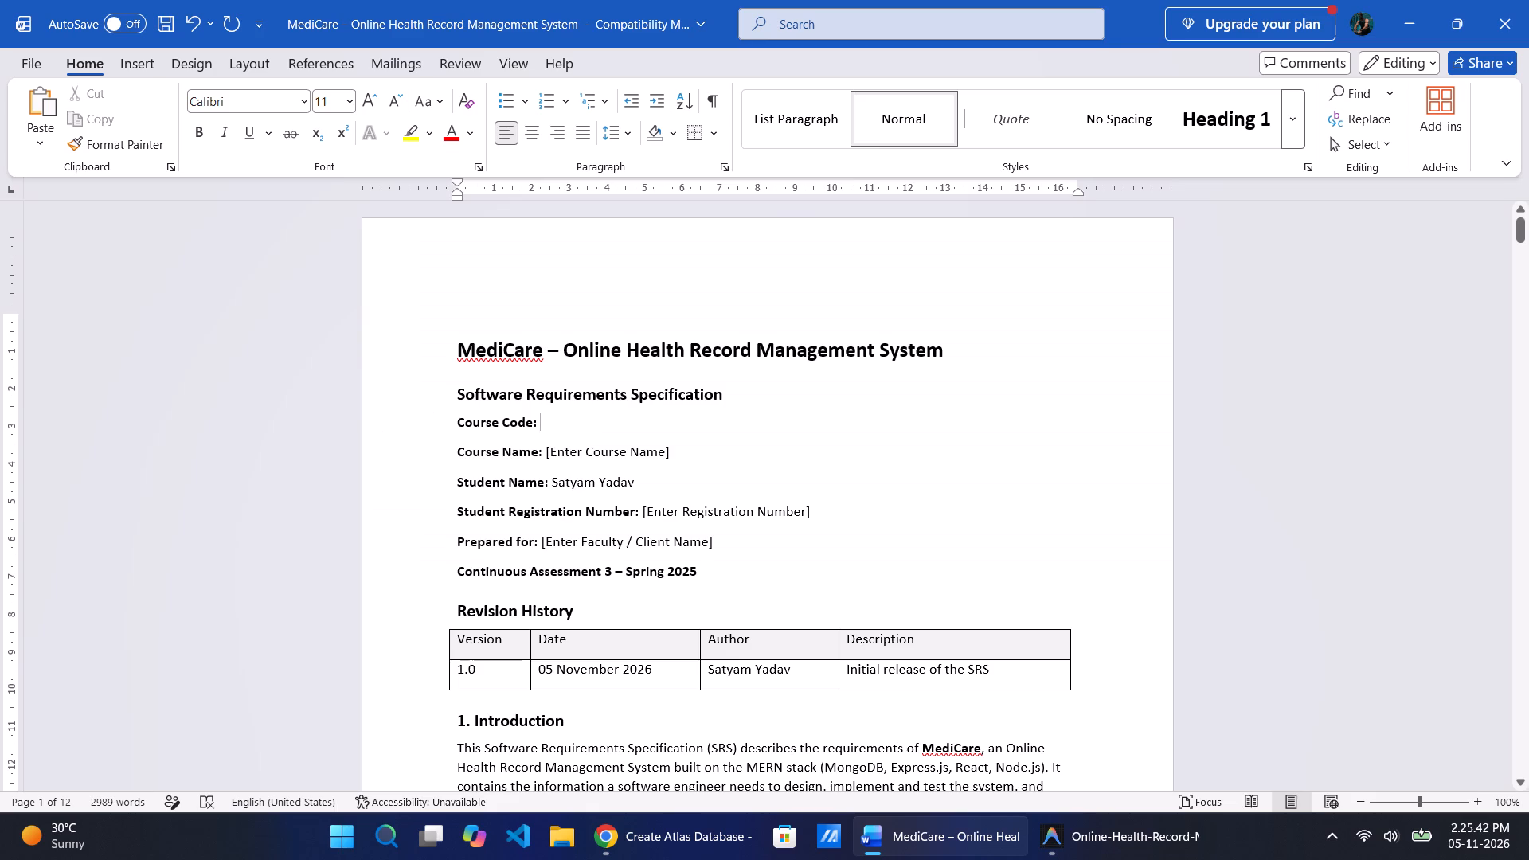
Switch to File Explorer and look up the course in Documents, B. Tech CSE, 4th Year, 7th Semester.
click(560, 836)
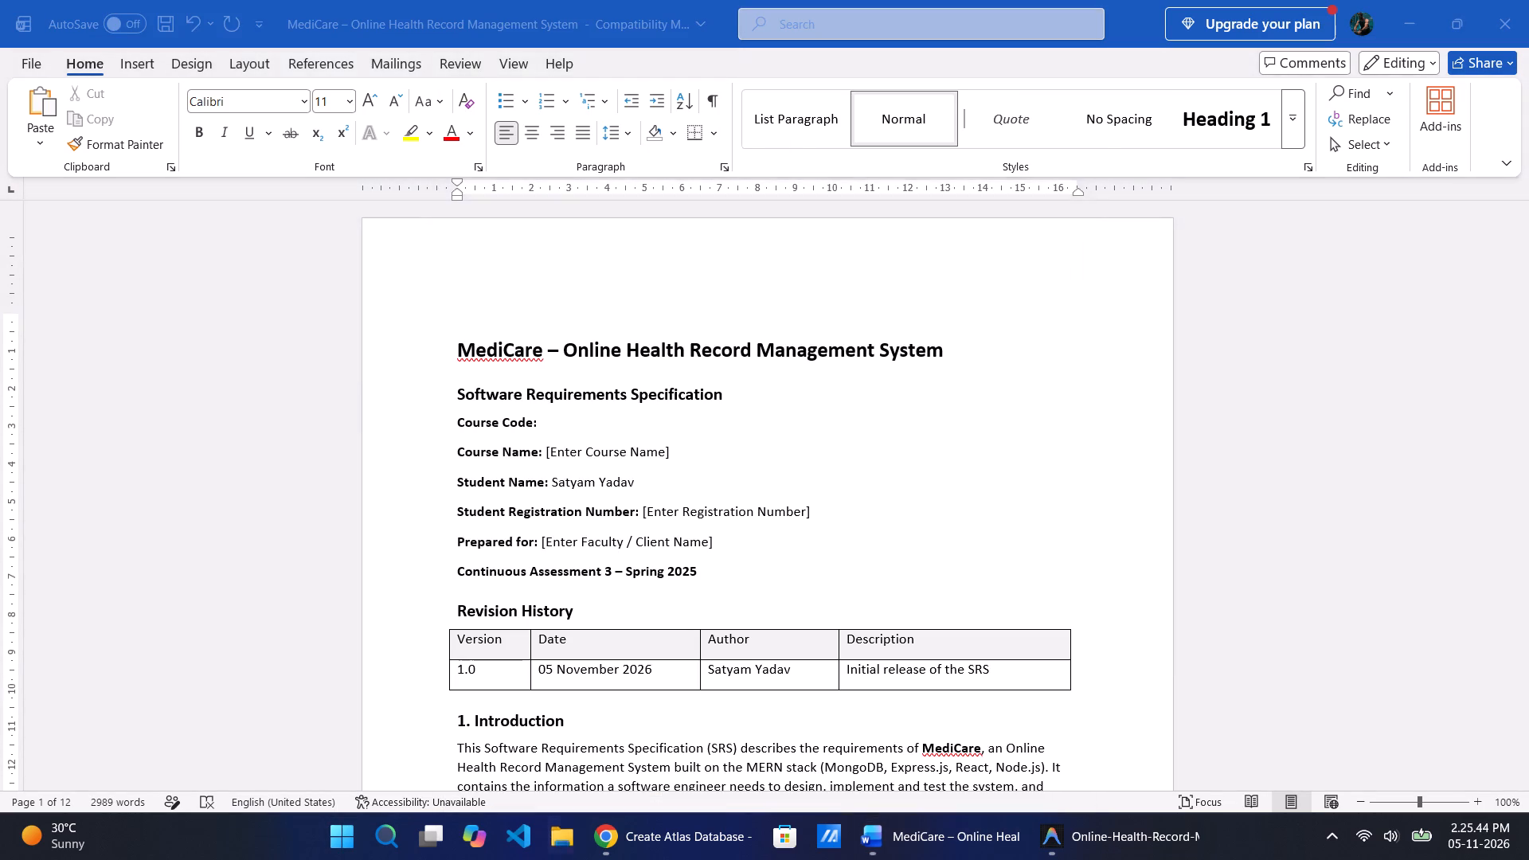
click(342, 398)
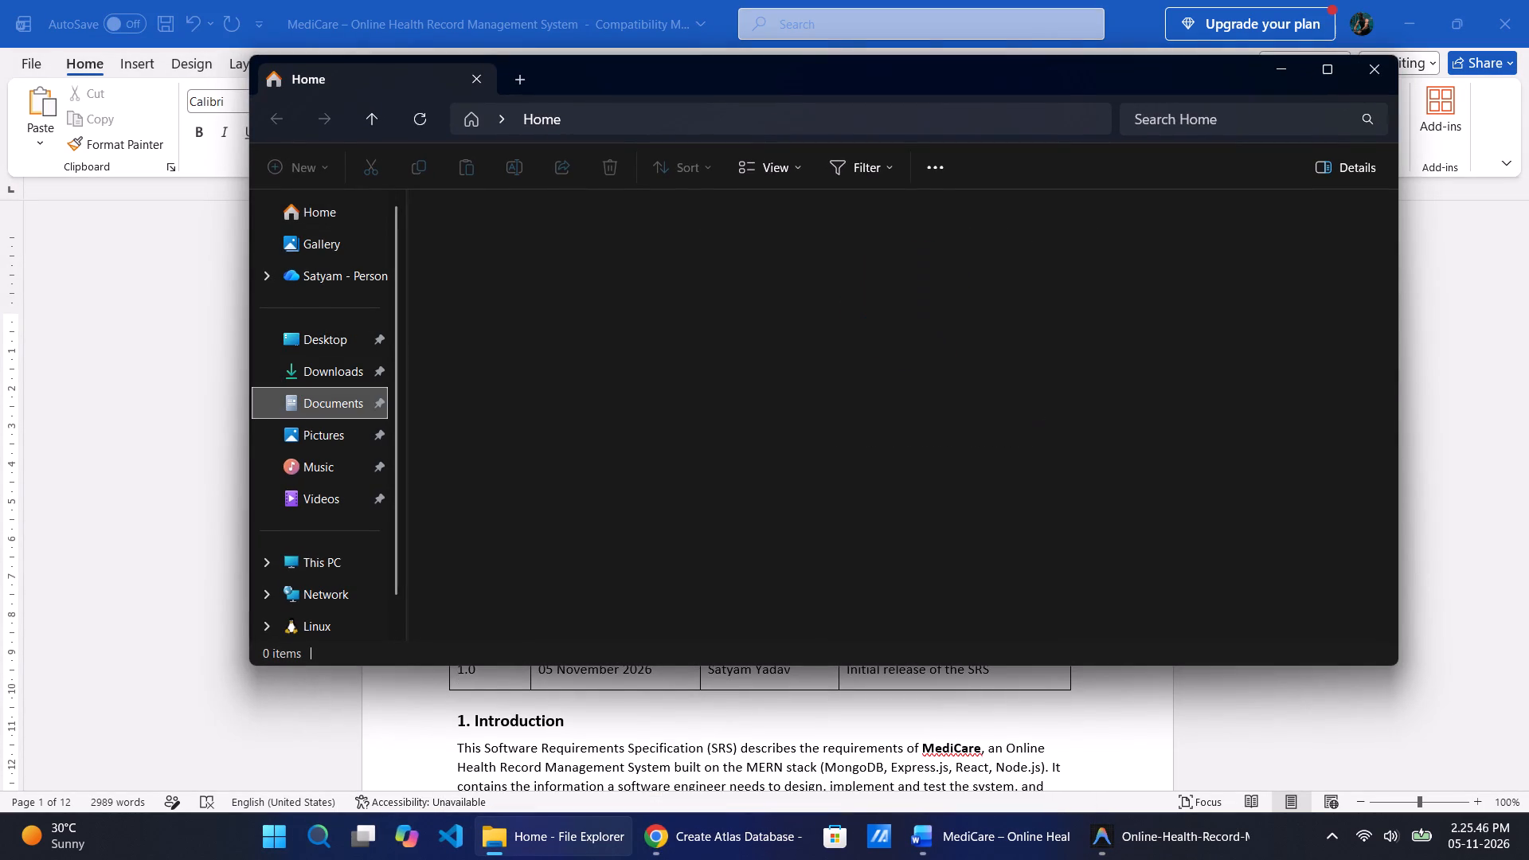
double_click(589, 276)
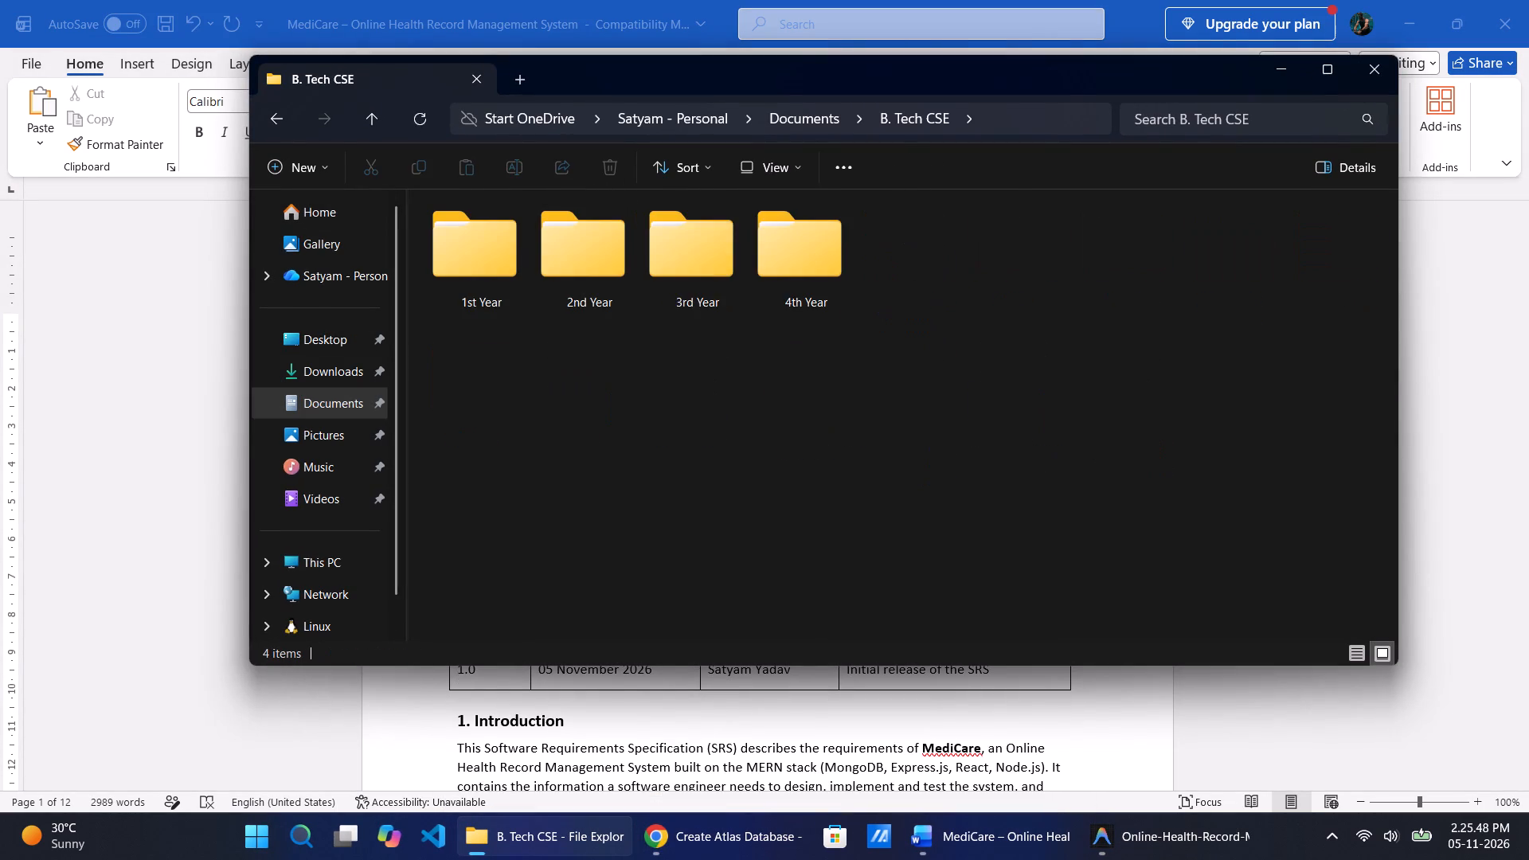
triple_click(763, 263)
double_click(573, 256)
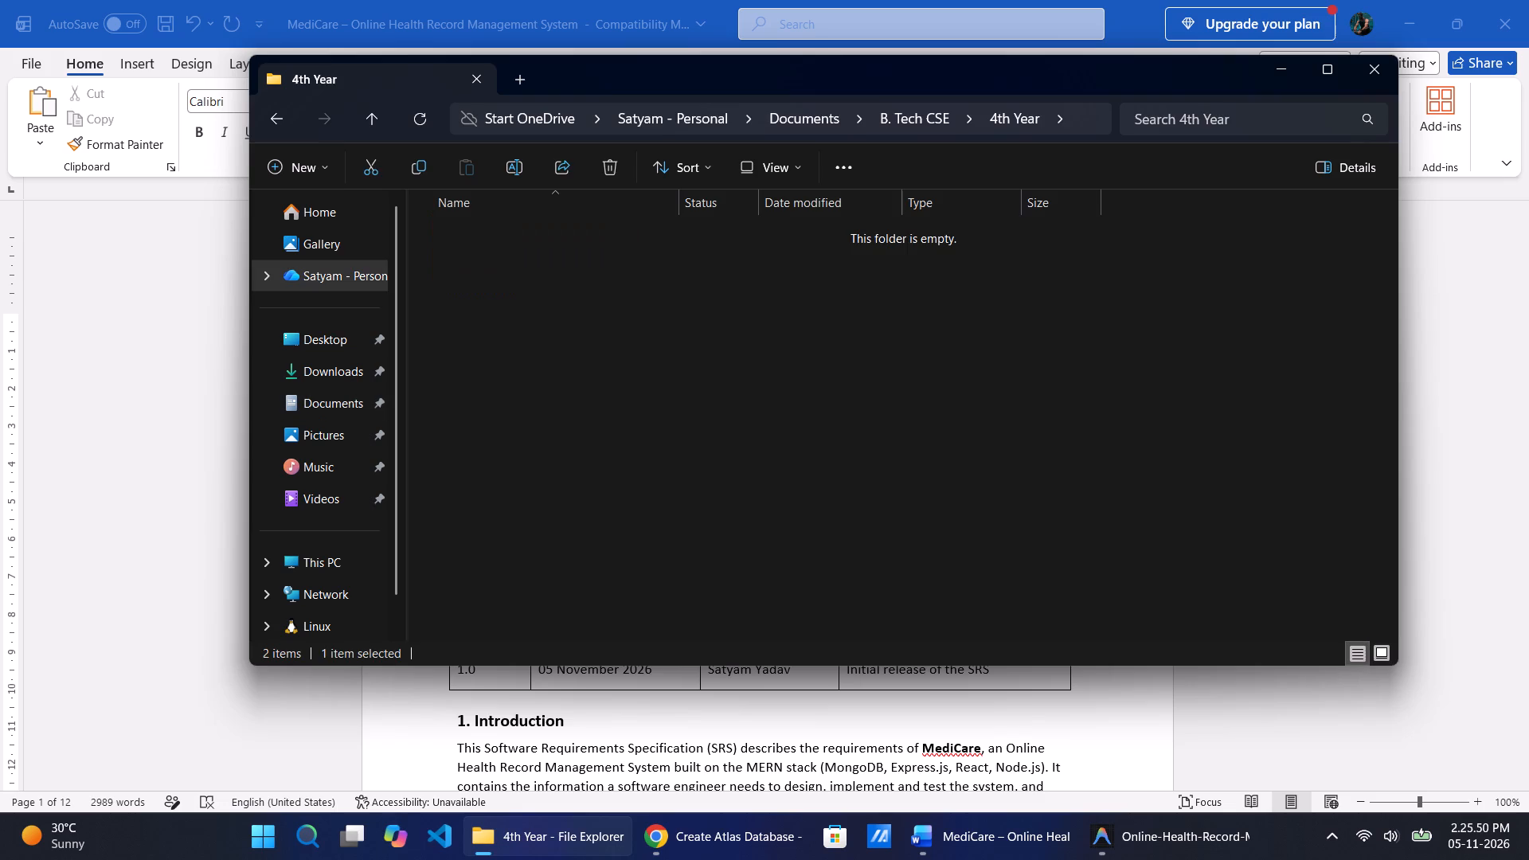
key(BackSpace)
key(Left)
key(Return)
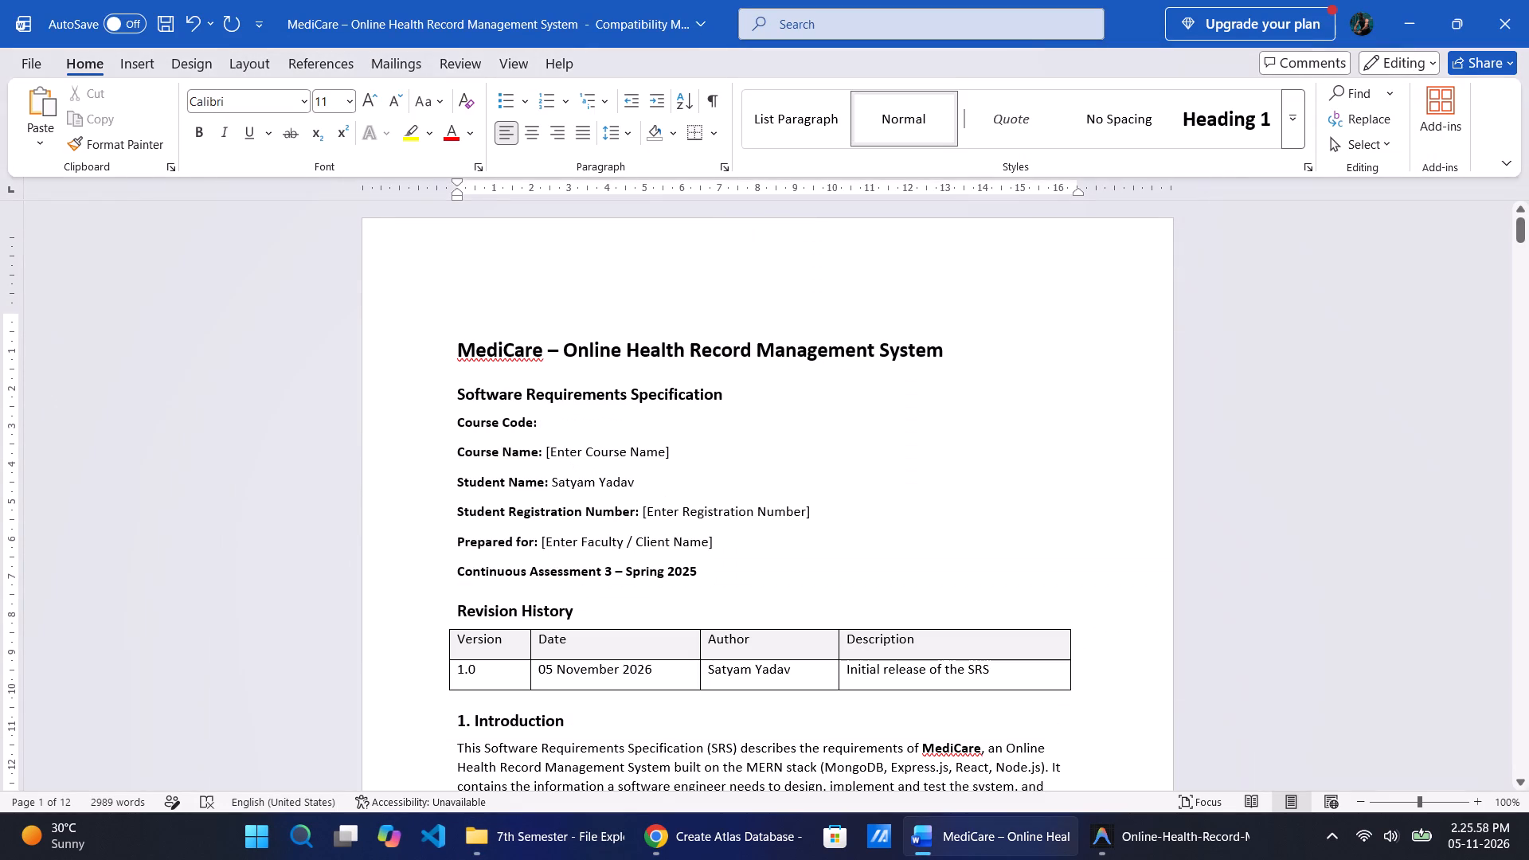
Back in the Word document, enter CSE494 as the course code.
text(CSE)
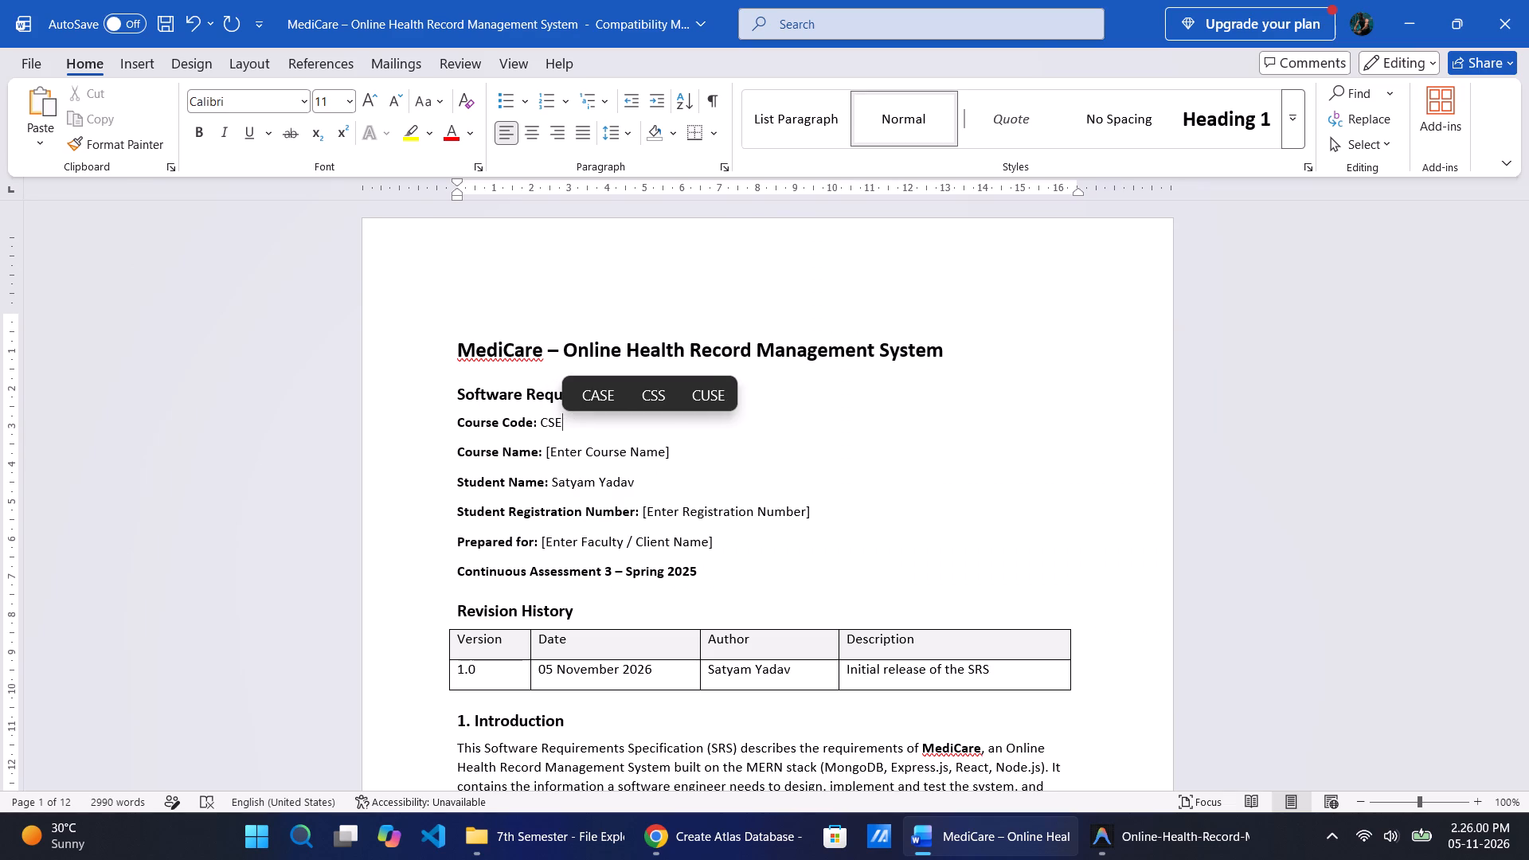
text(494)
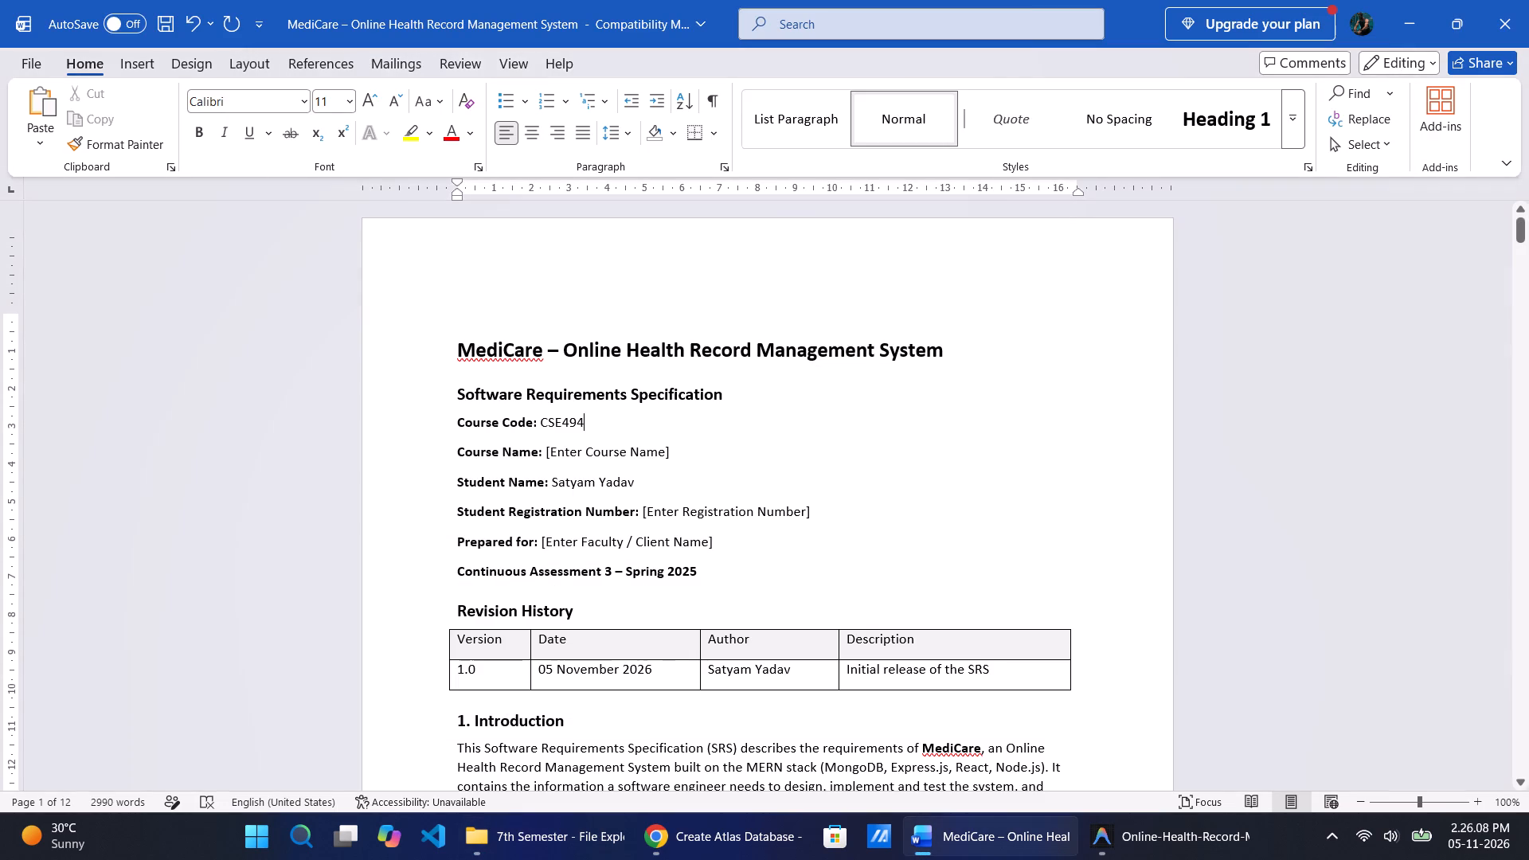
Check the CSE494 folder's name in File Explorer and clear the Course Name placeholder in the Word document.
click(743, 443)
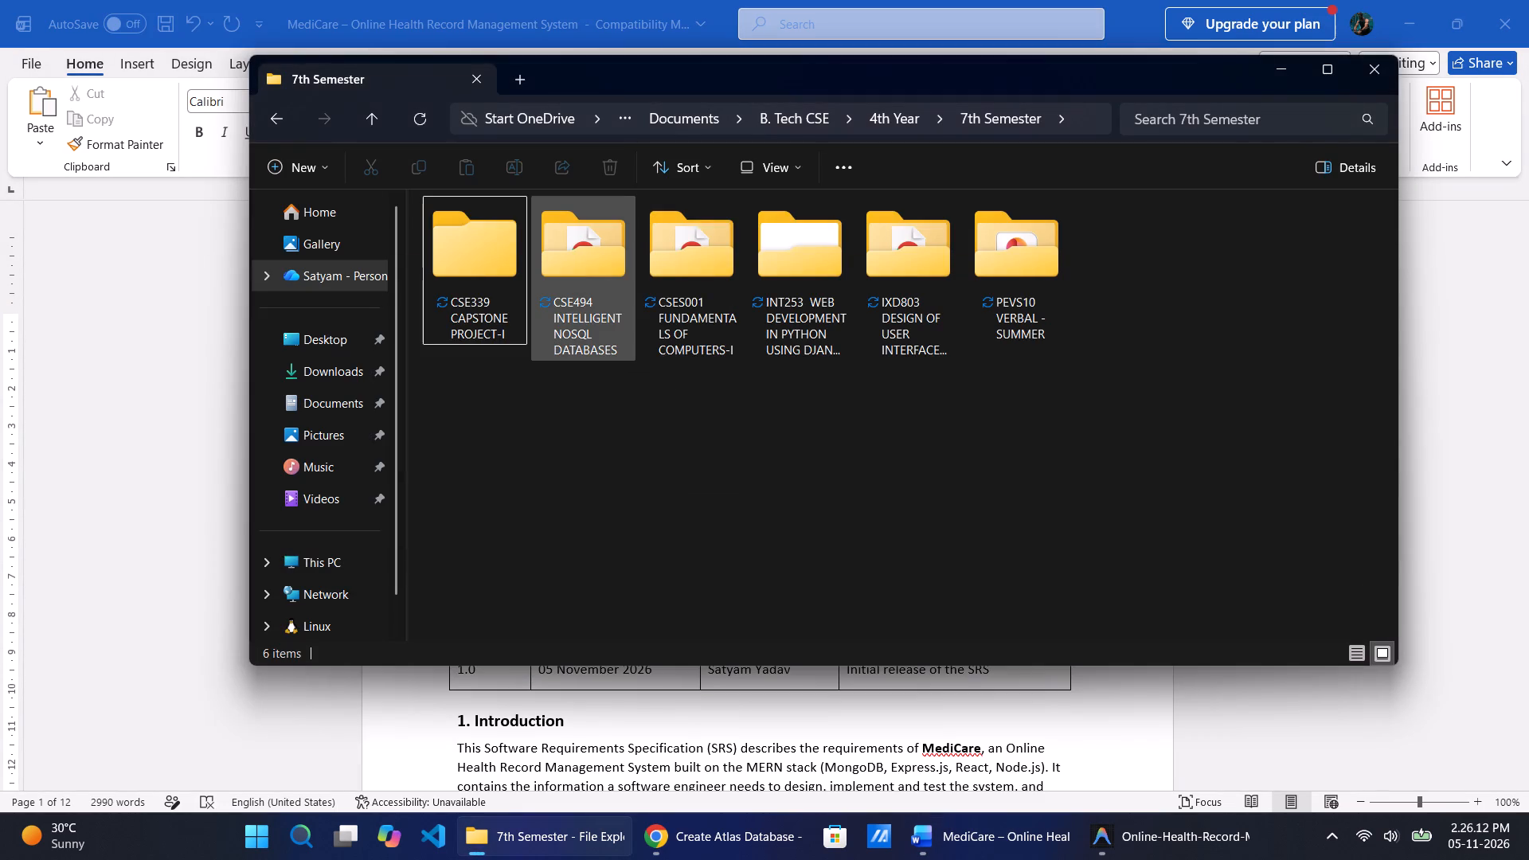
right_click(600, 323)
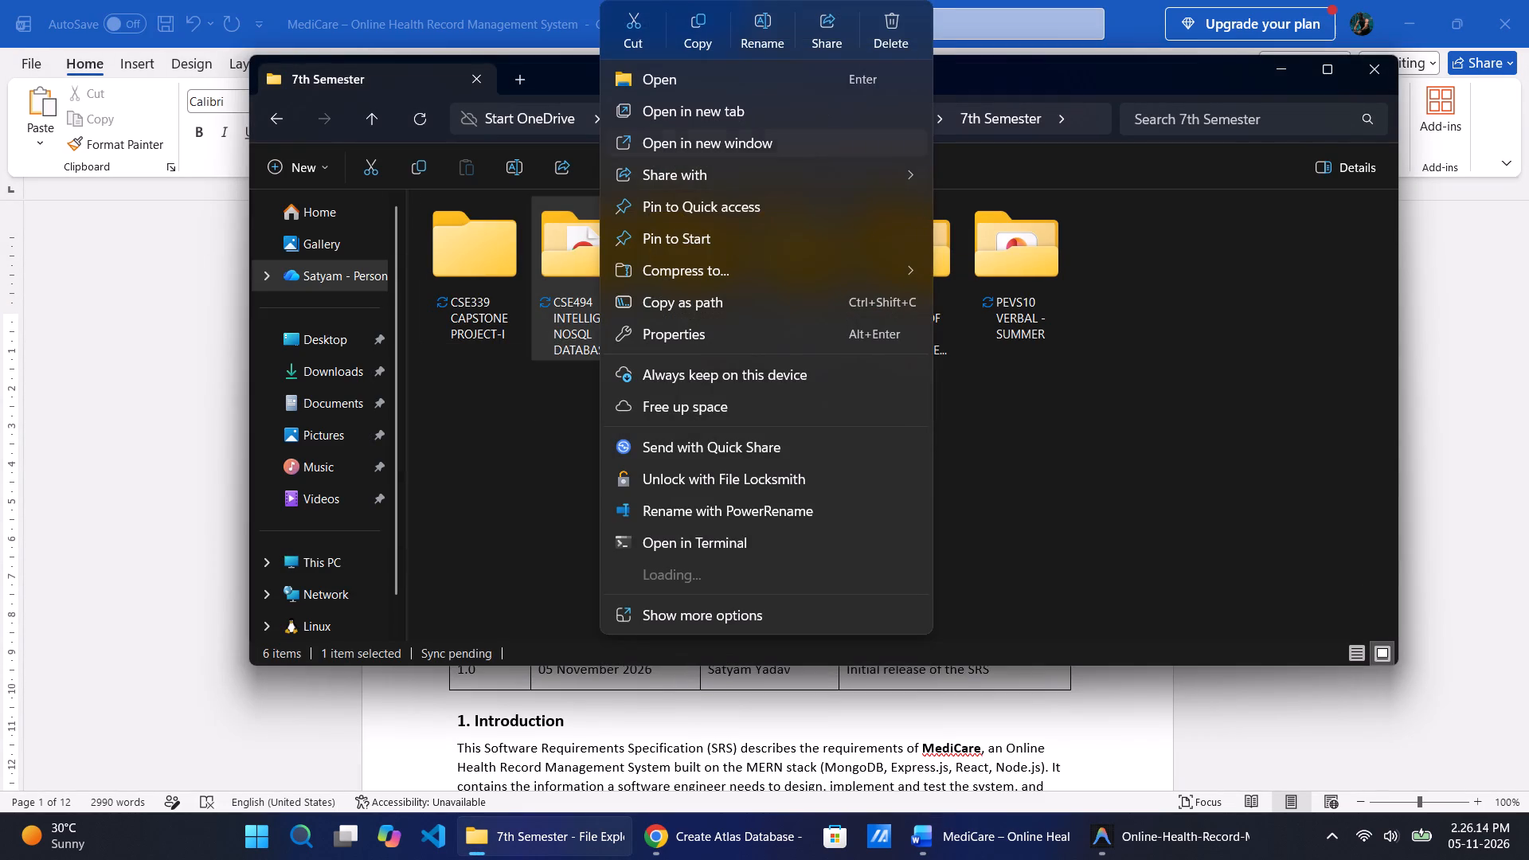
click(548, 459)
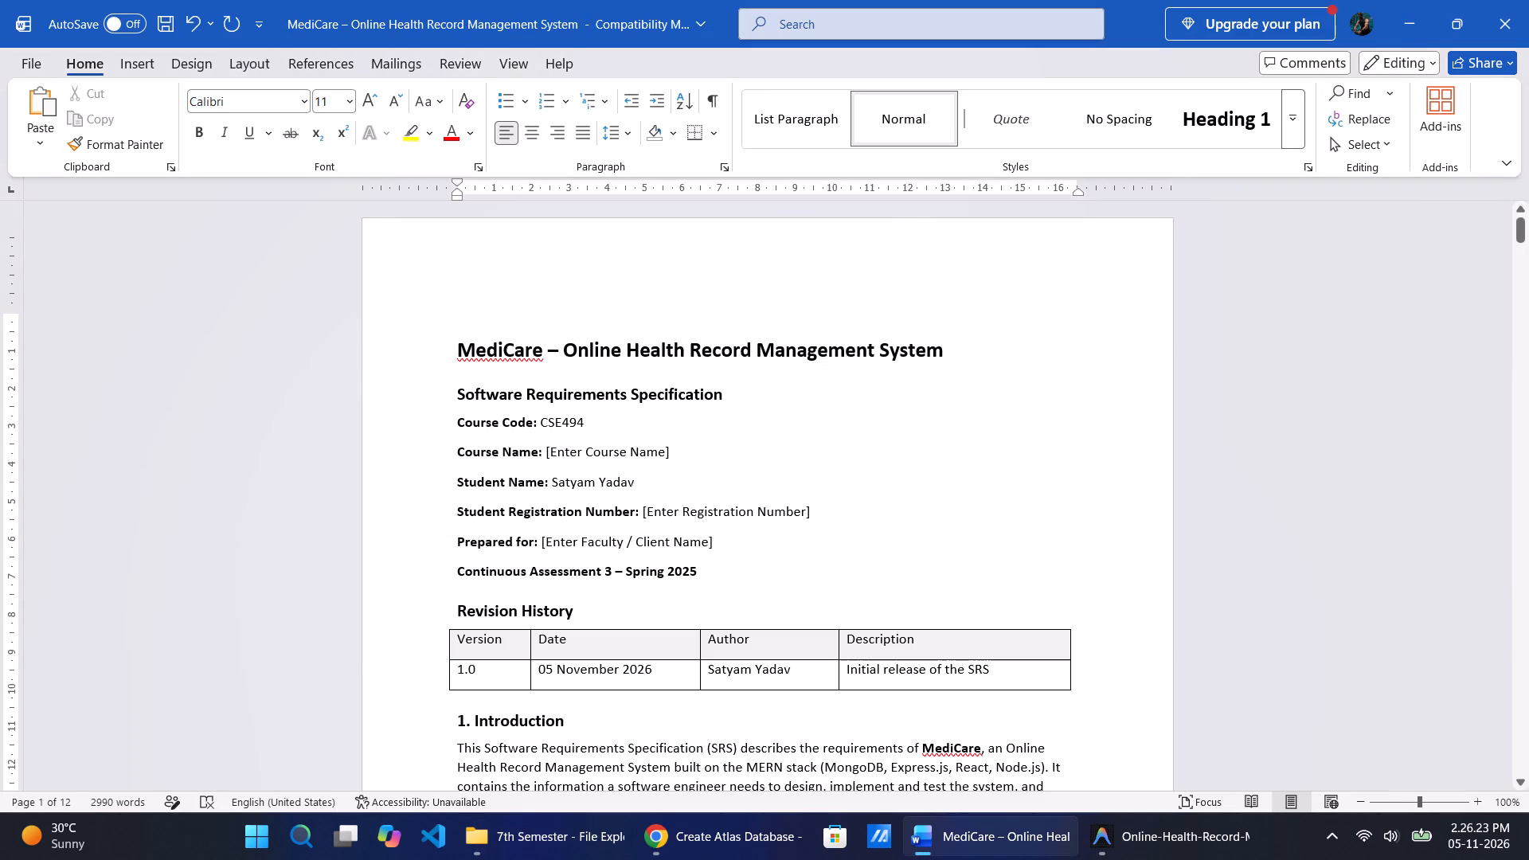
key(BackSpace)
key(BackSpace)
key(BackSpace)
key(BackSpace)
key(BackSpace)
key(BackSpace)
key(BackSpace)
key(BackSpace)
key(BackSpace)
key(BackSpace)
key(BackSpace)
key(BackSpace)
key(BackSpace)
key(BackSpace)
key(BackSpace)
key(BackSpace)
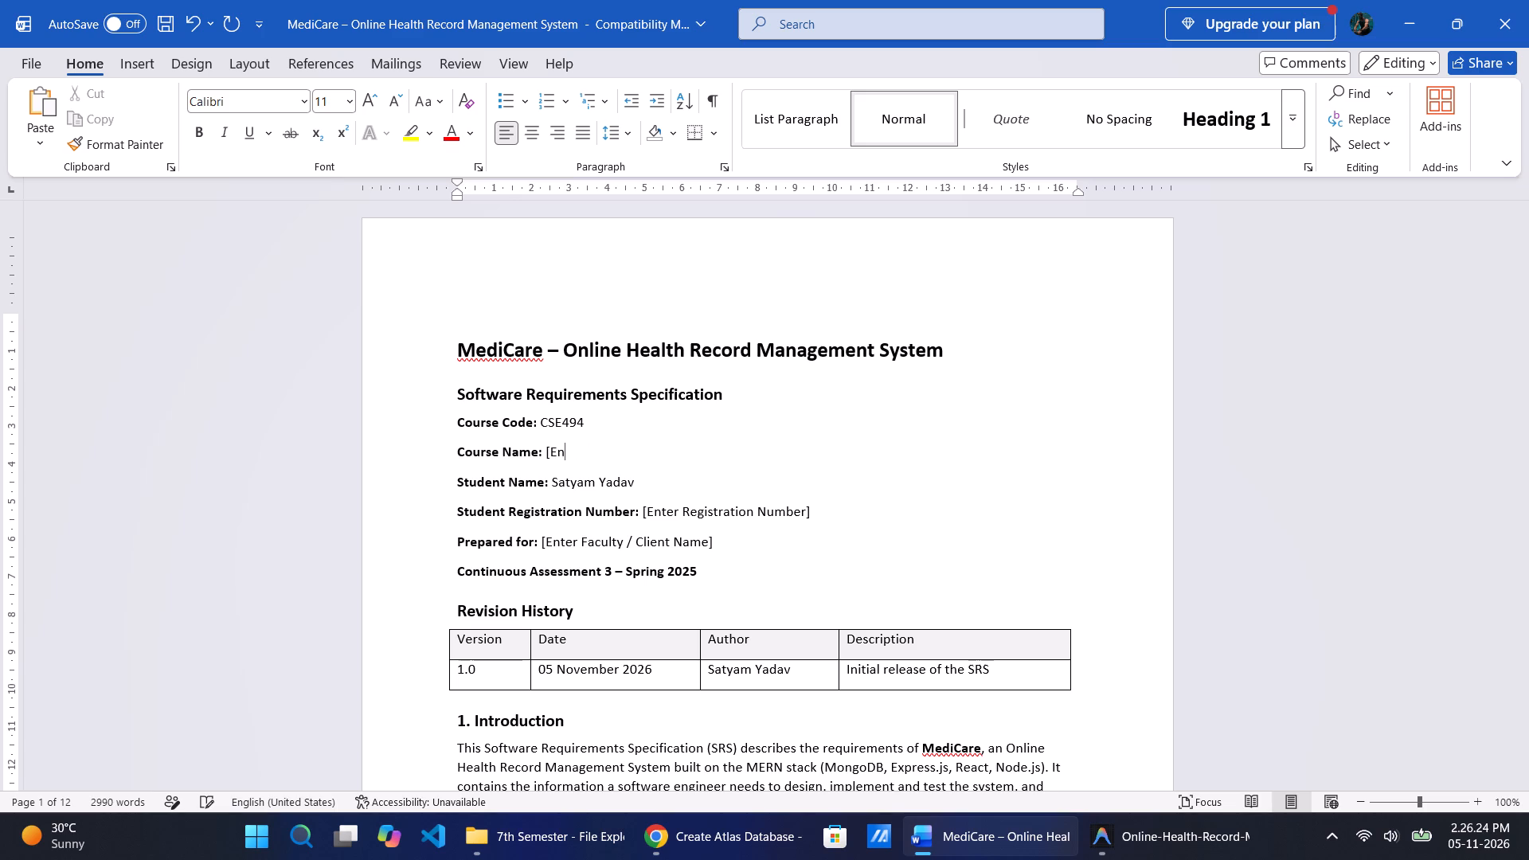
key(BackSpace)
key(BackSpace)
key(BackSpace)
Begin the course name with the word "Intelligent", capitalised.
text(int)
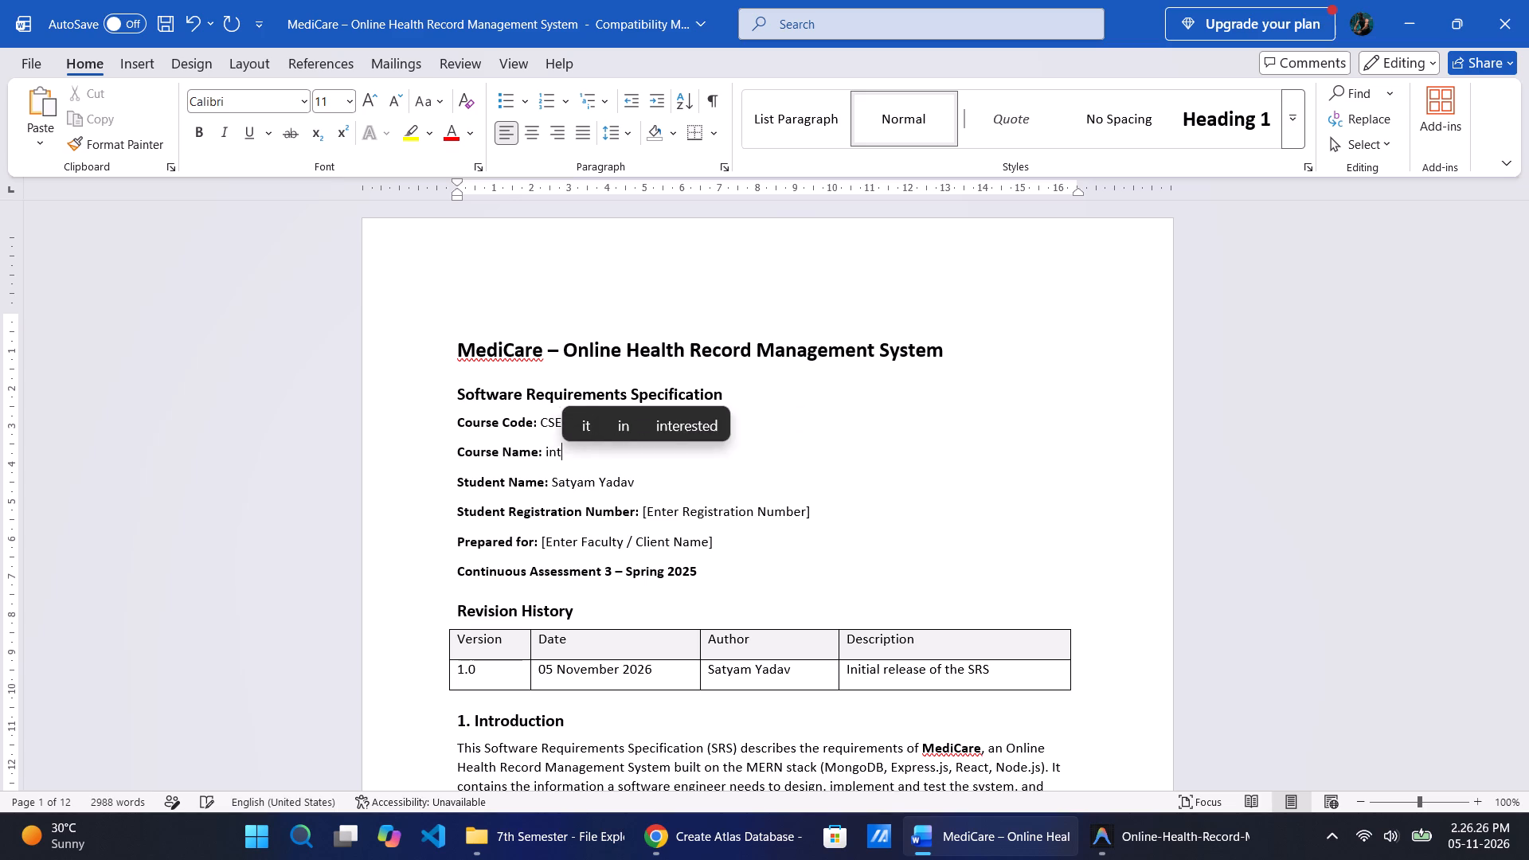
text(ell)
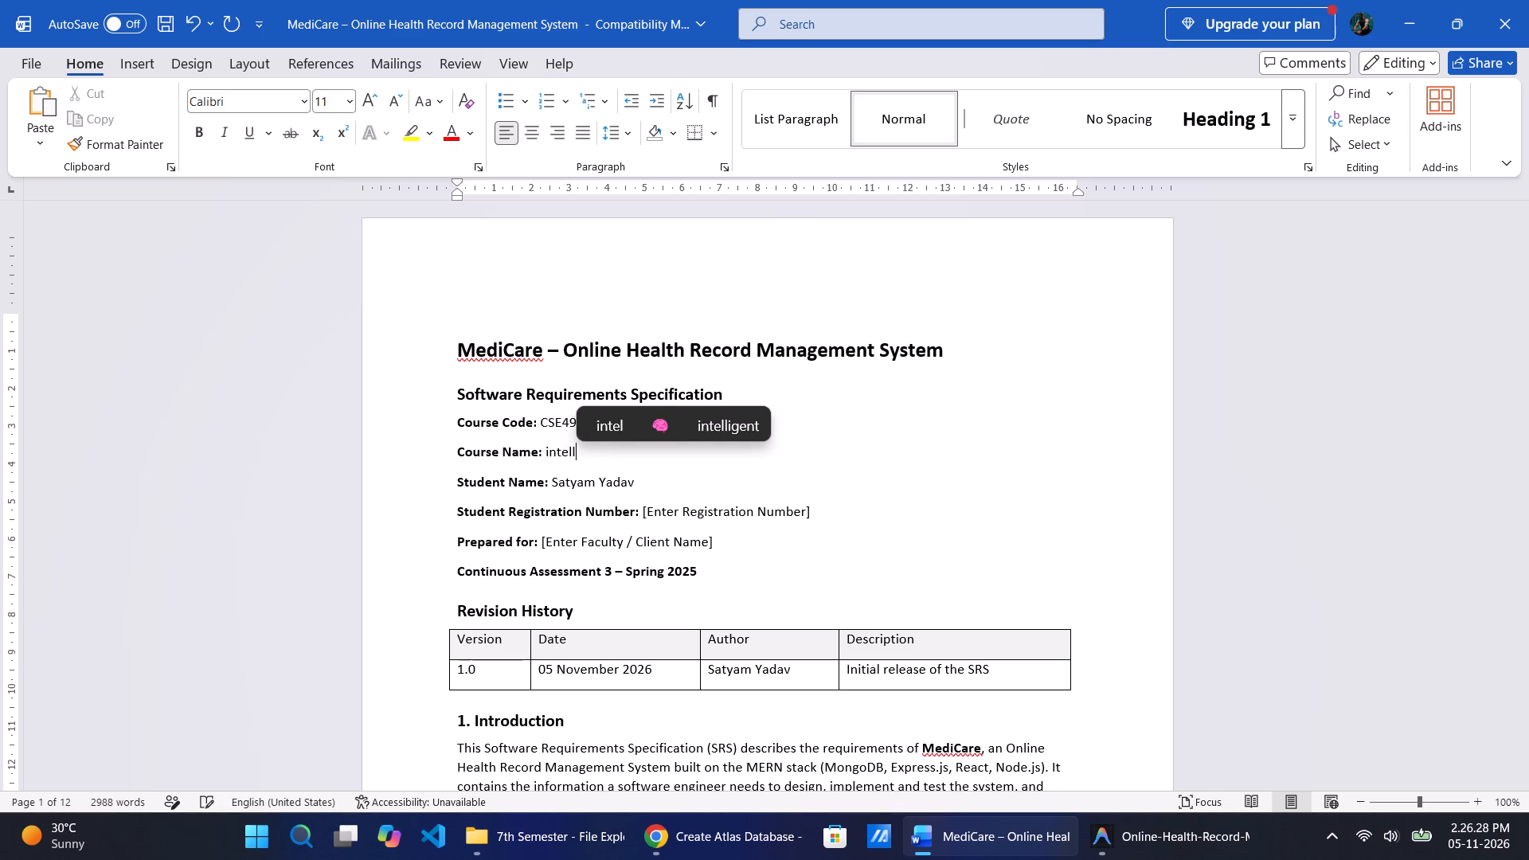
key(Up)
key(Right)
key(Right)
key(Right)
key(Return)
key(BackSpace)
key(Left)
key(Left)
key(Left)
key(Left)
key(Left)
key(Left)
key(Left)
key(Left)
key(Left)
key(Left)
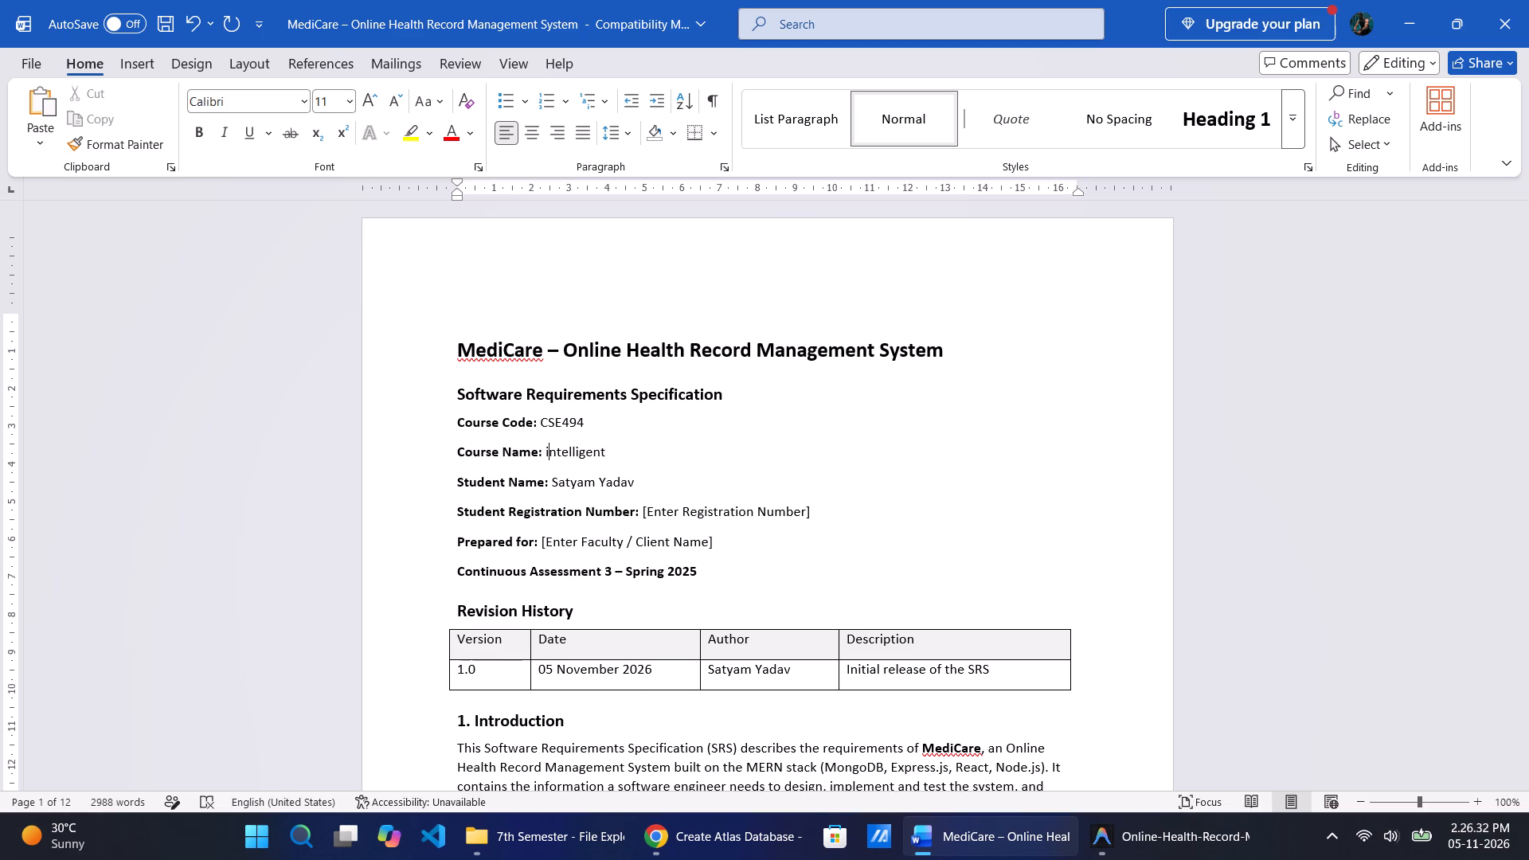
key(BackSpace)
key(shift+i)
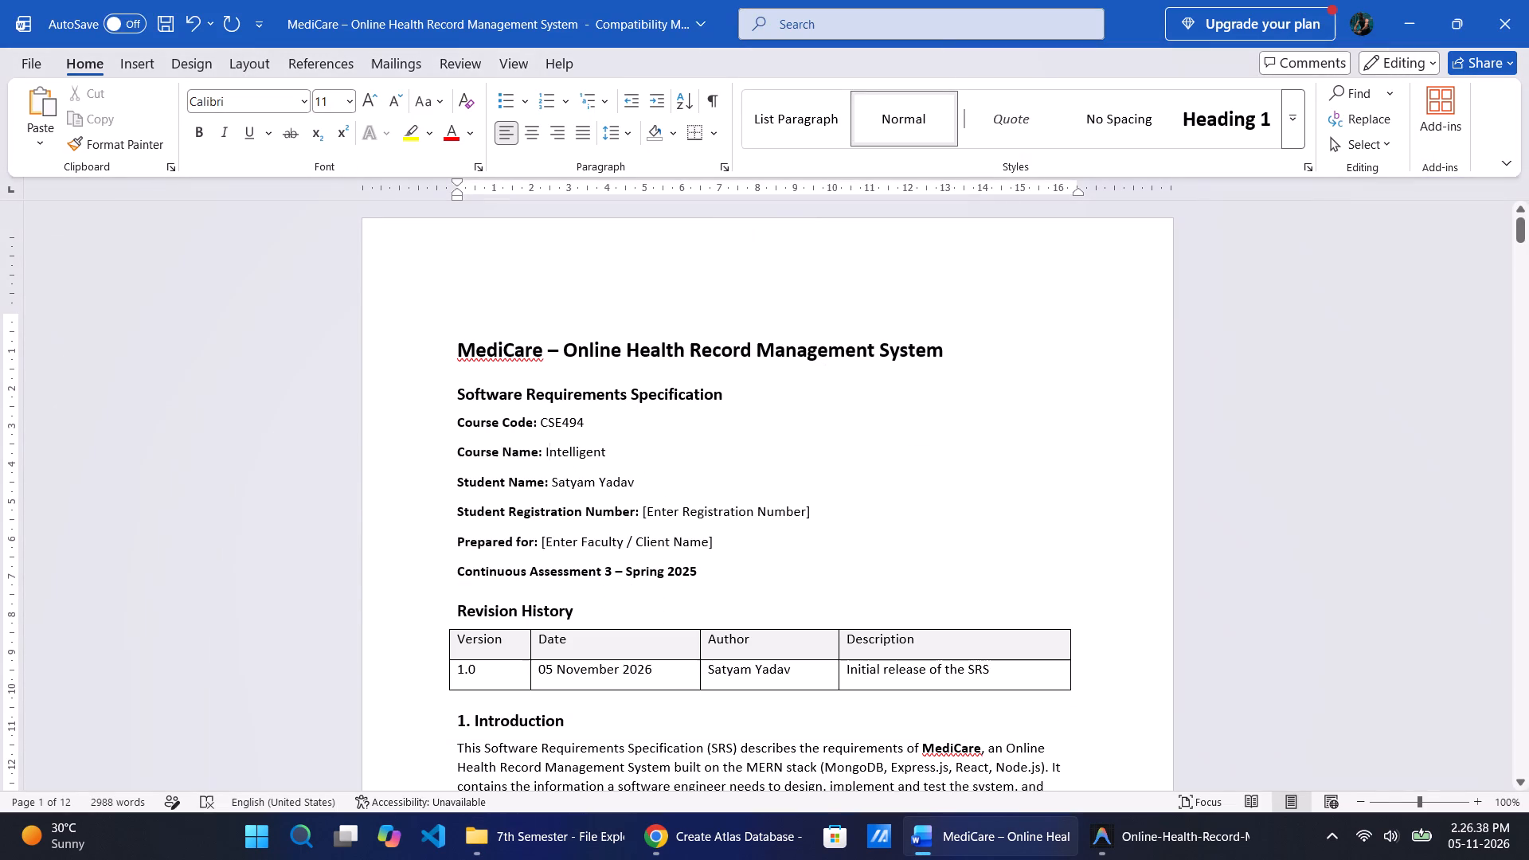
Complete the course name as "Intelligent NoSQL Databases", checking its wording against the CSE494 folder name.
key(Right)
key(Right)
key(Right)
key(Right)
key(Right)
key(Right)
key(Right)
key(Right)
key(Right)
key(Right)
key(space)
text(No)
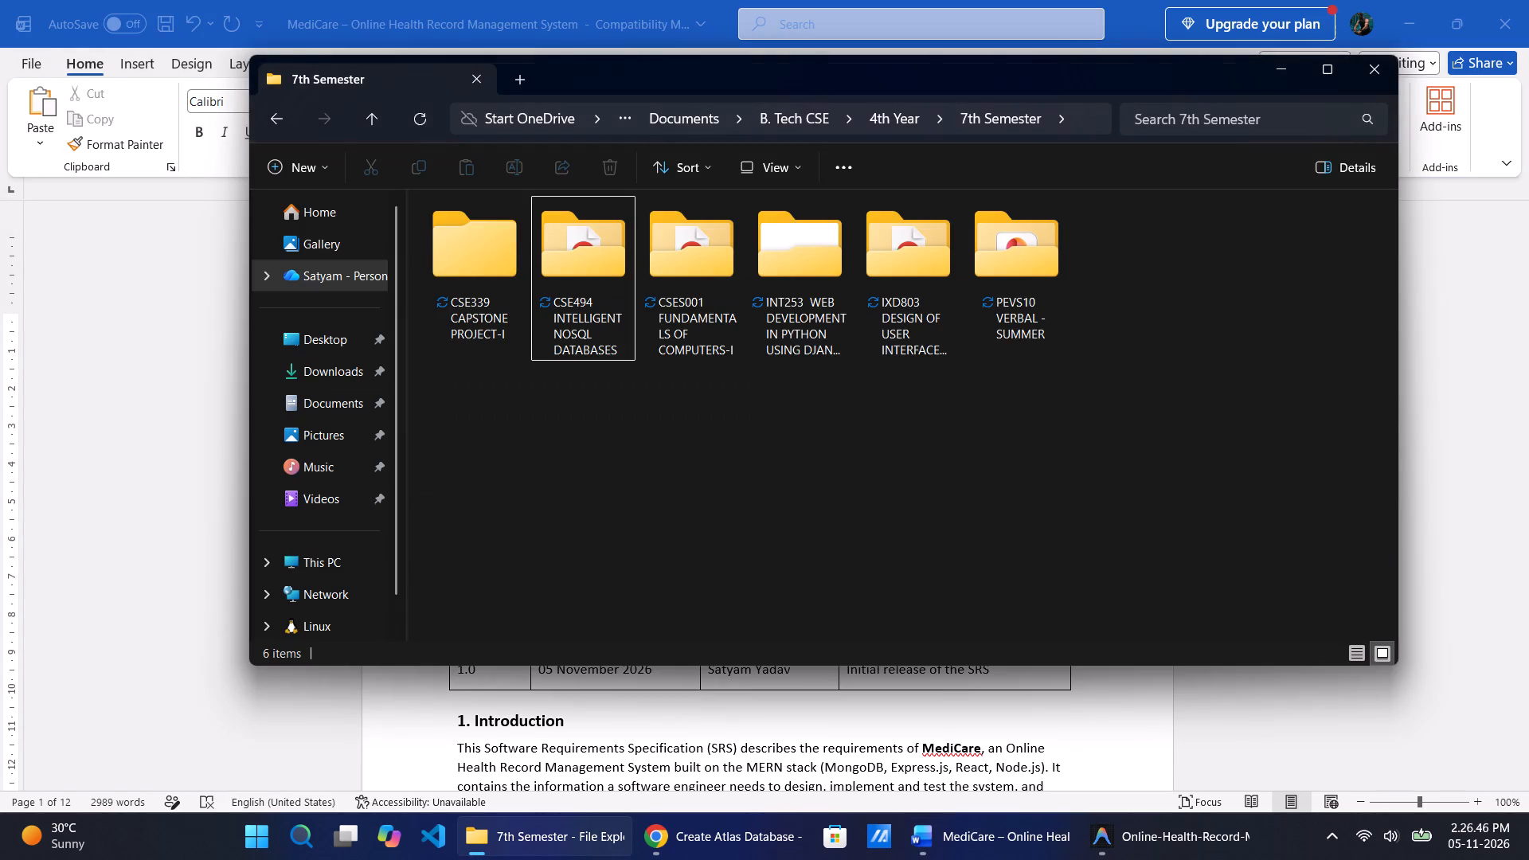
scroll(647, 462, left, 1)
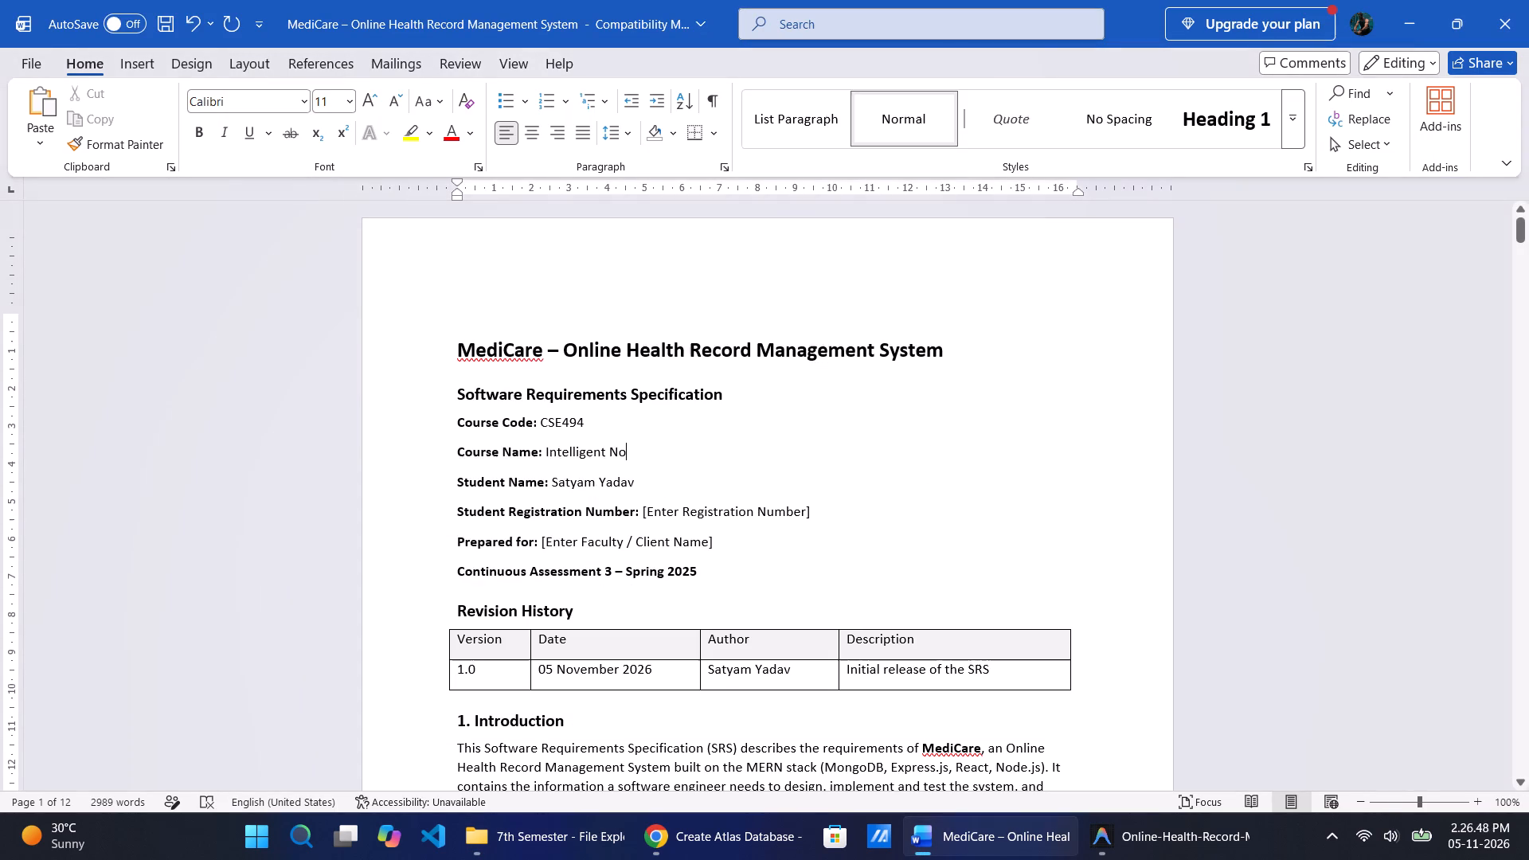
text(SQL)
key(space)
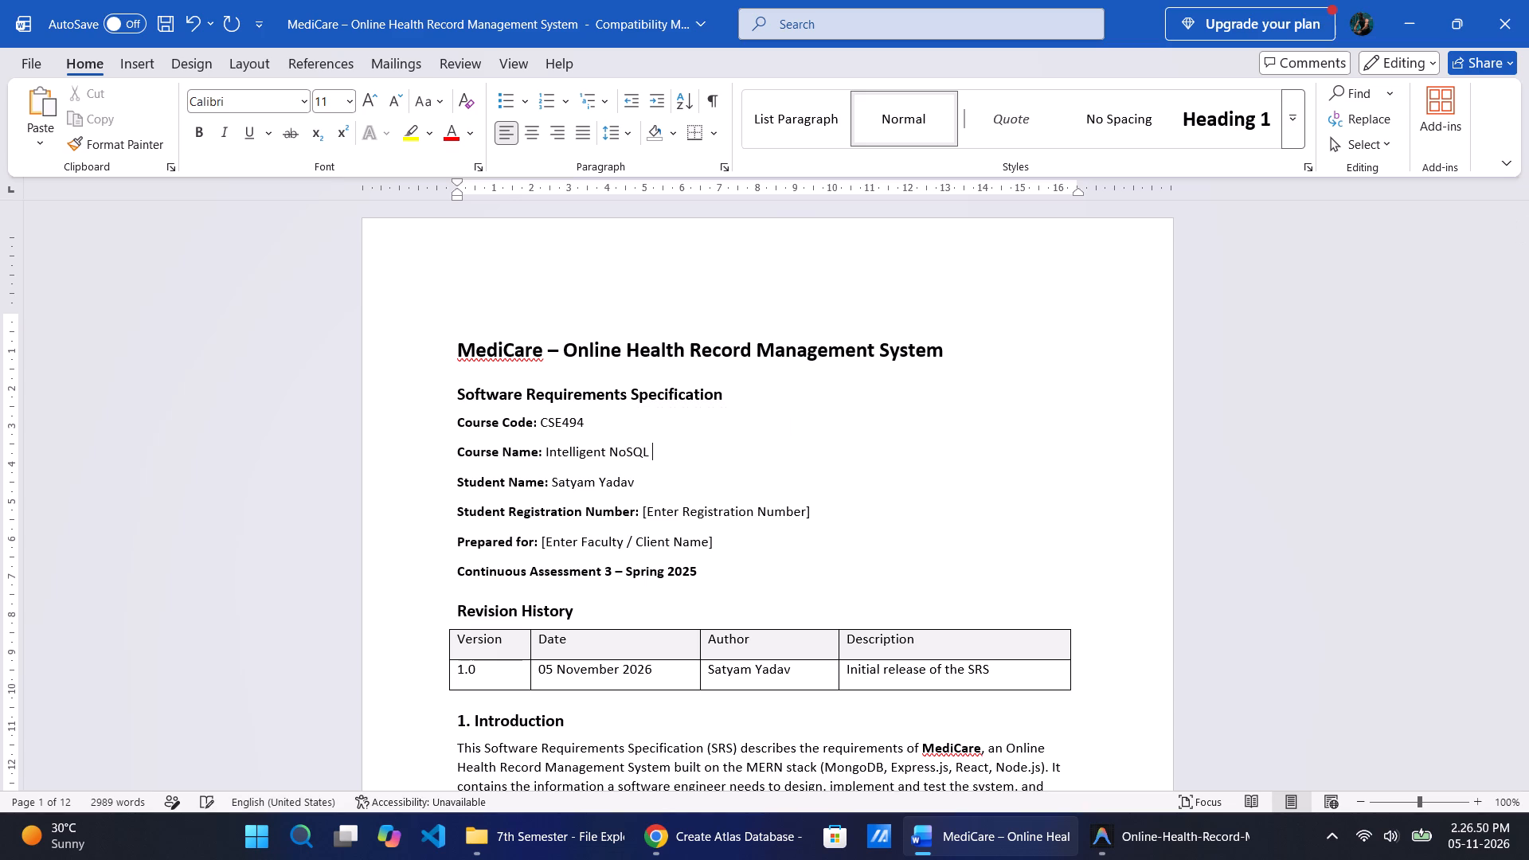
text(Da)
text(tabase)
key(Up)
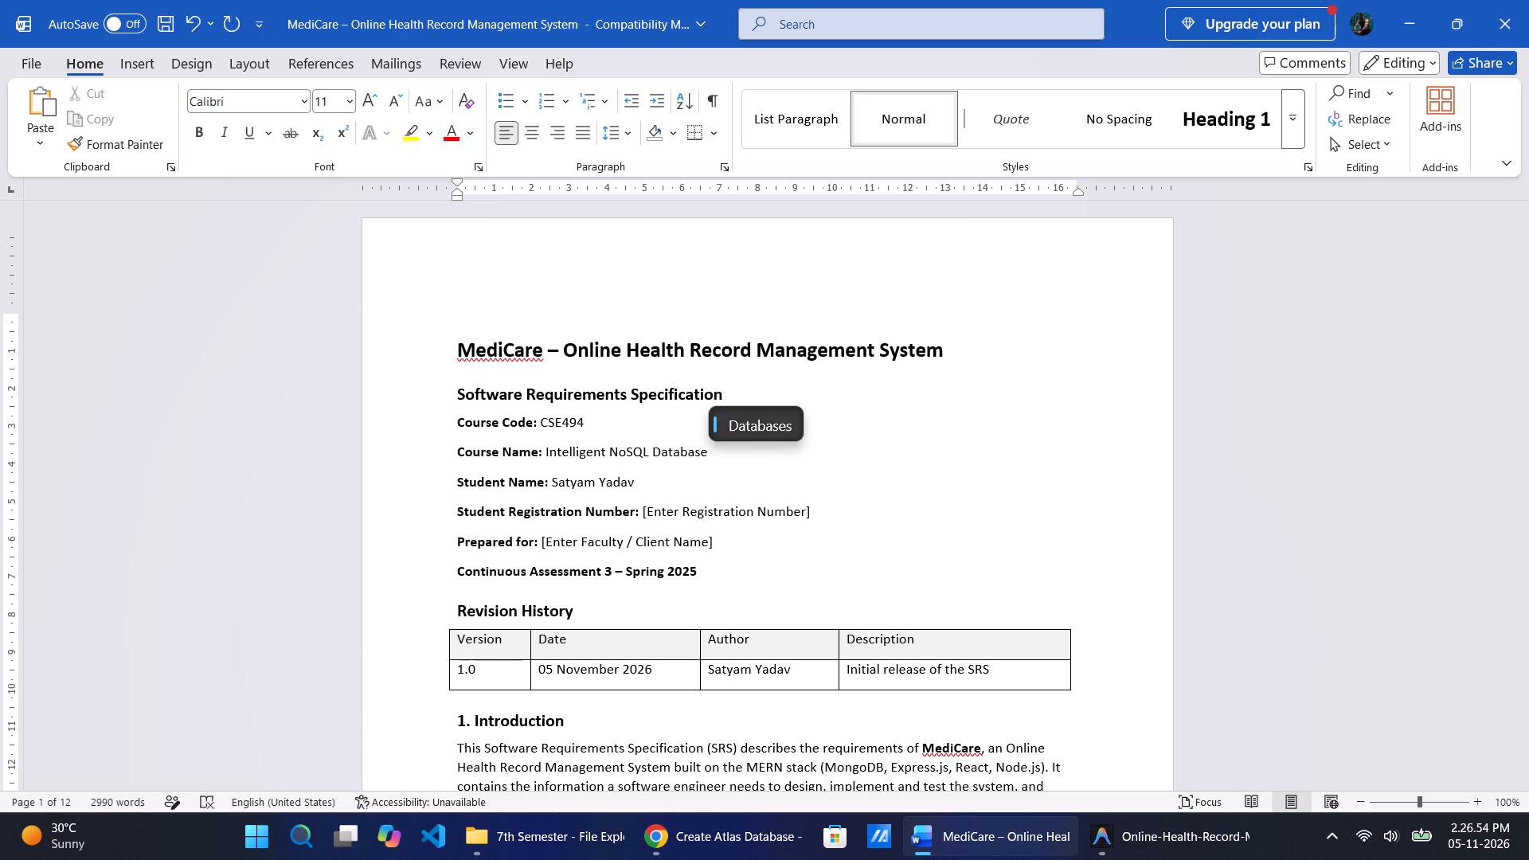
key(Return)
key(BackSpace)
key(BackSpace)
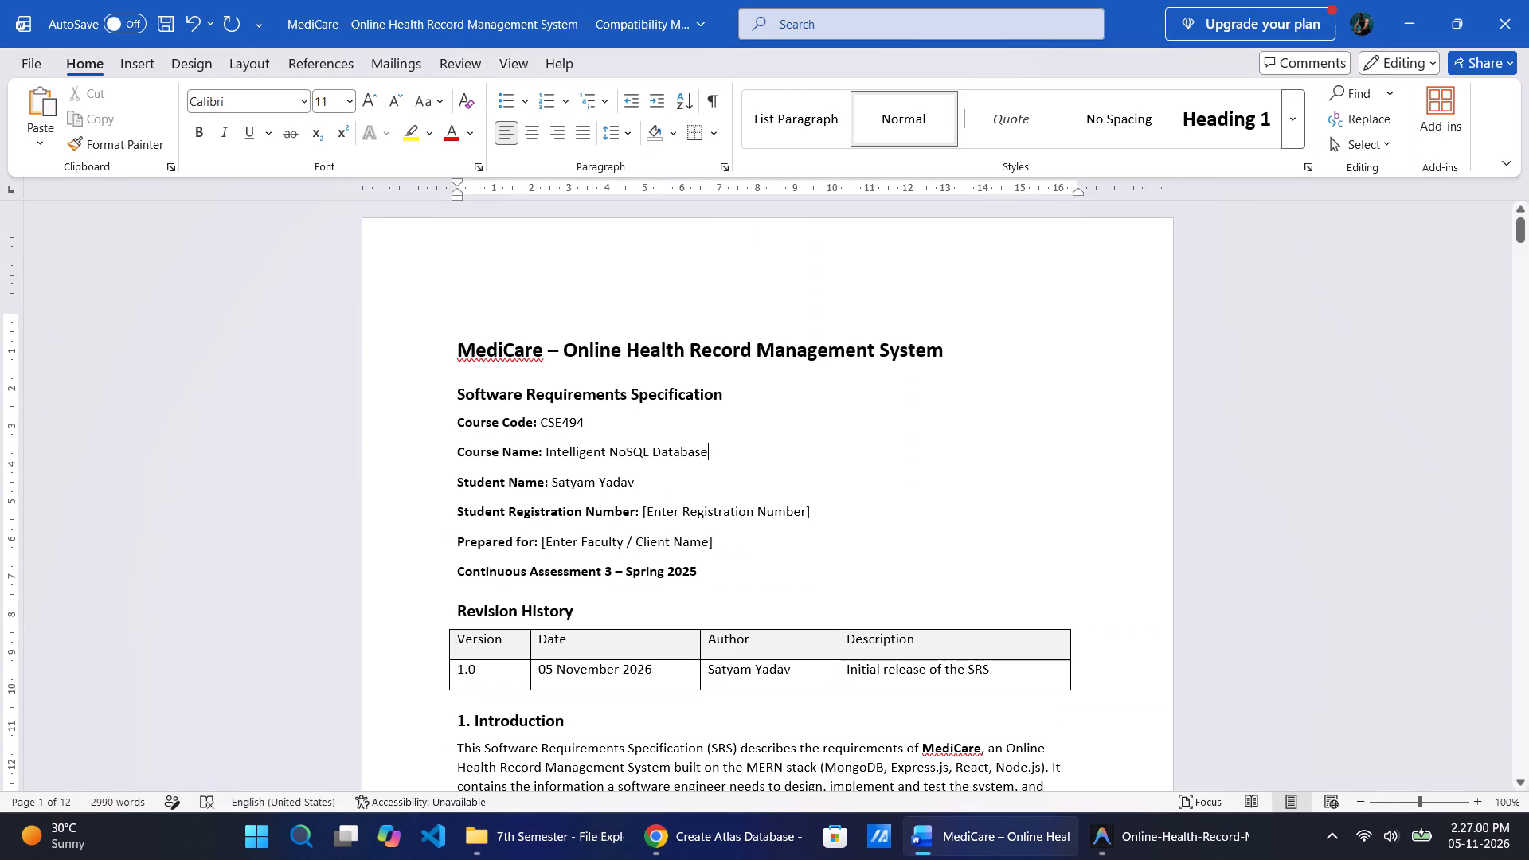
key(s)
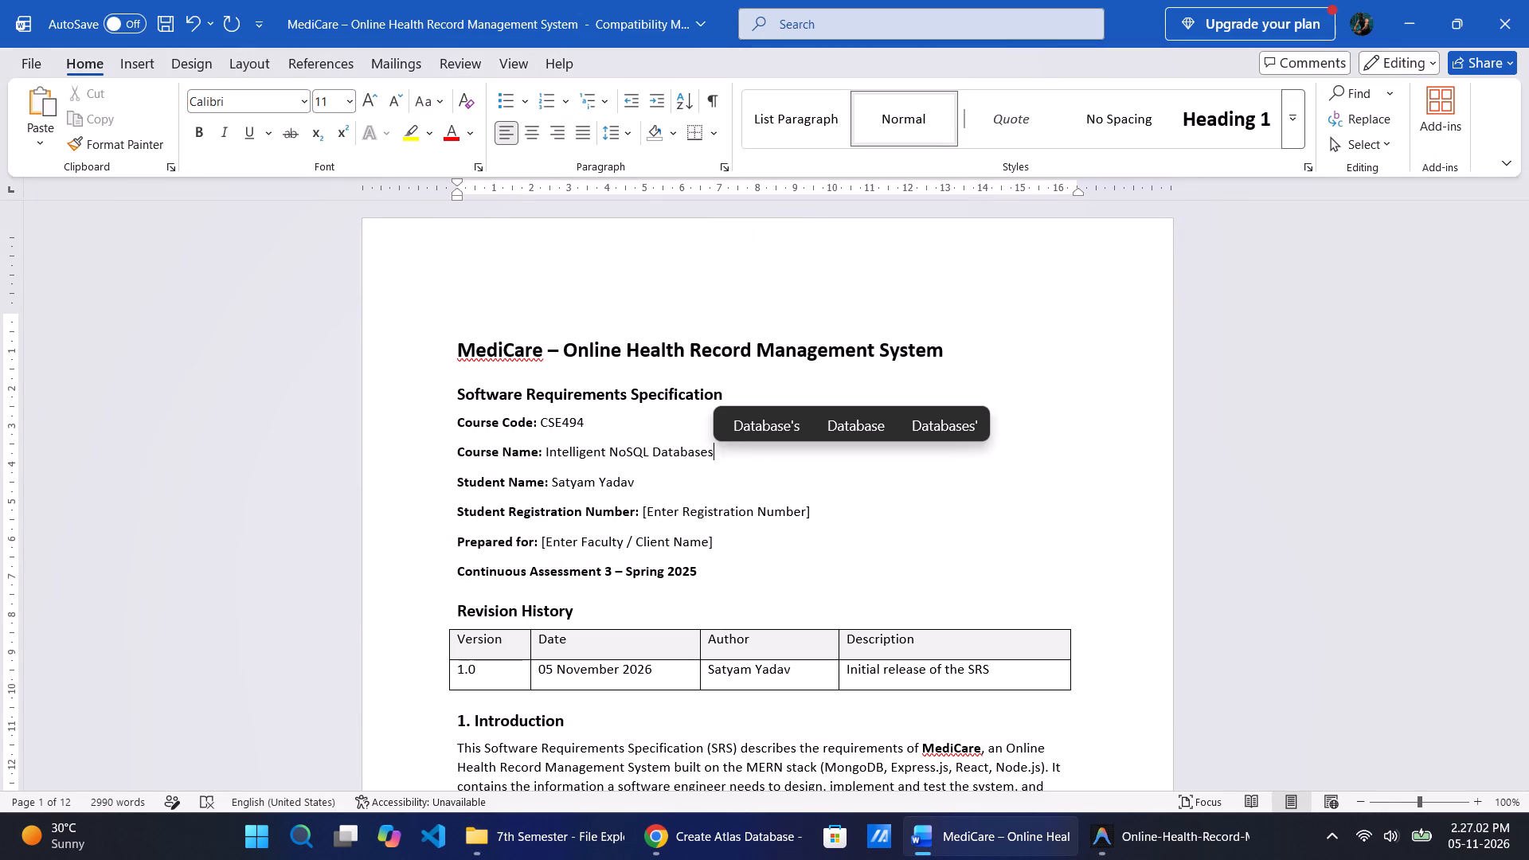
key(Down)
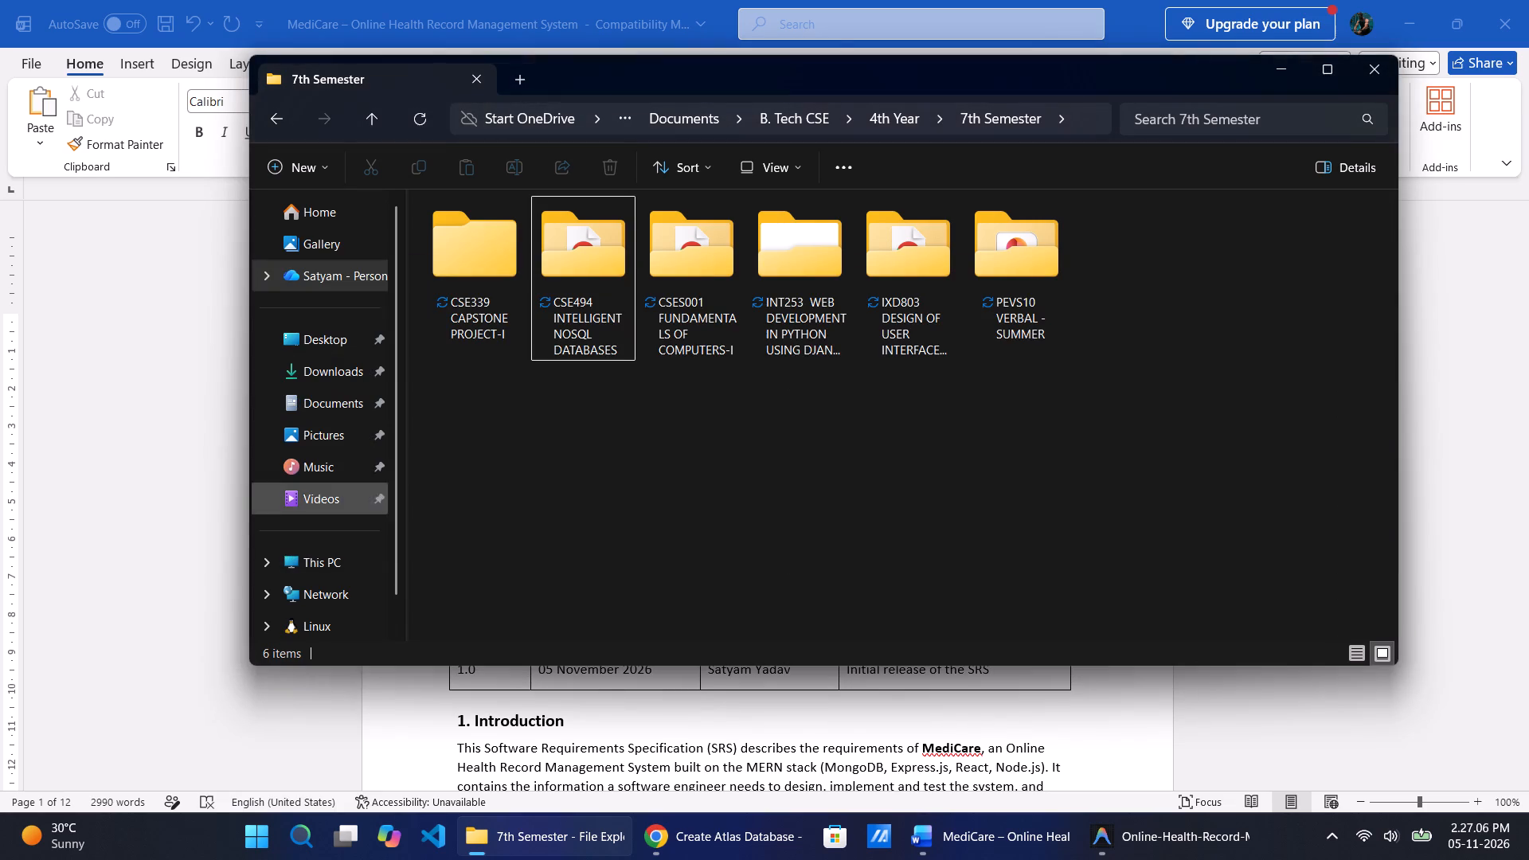
click(216, 453)
Replace the Student Registration Number placeholder with the student's registration number.
scroll(811, 510, down, 1)
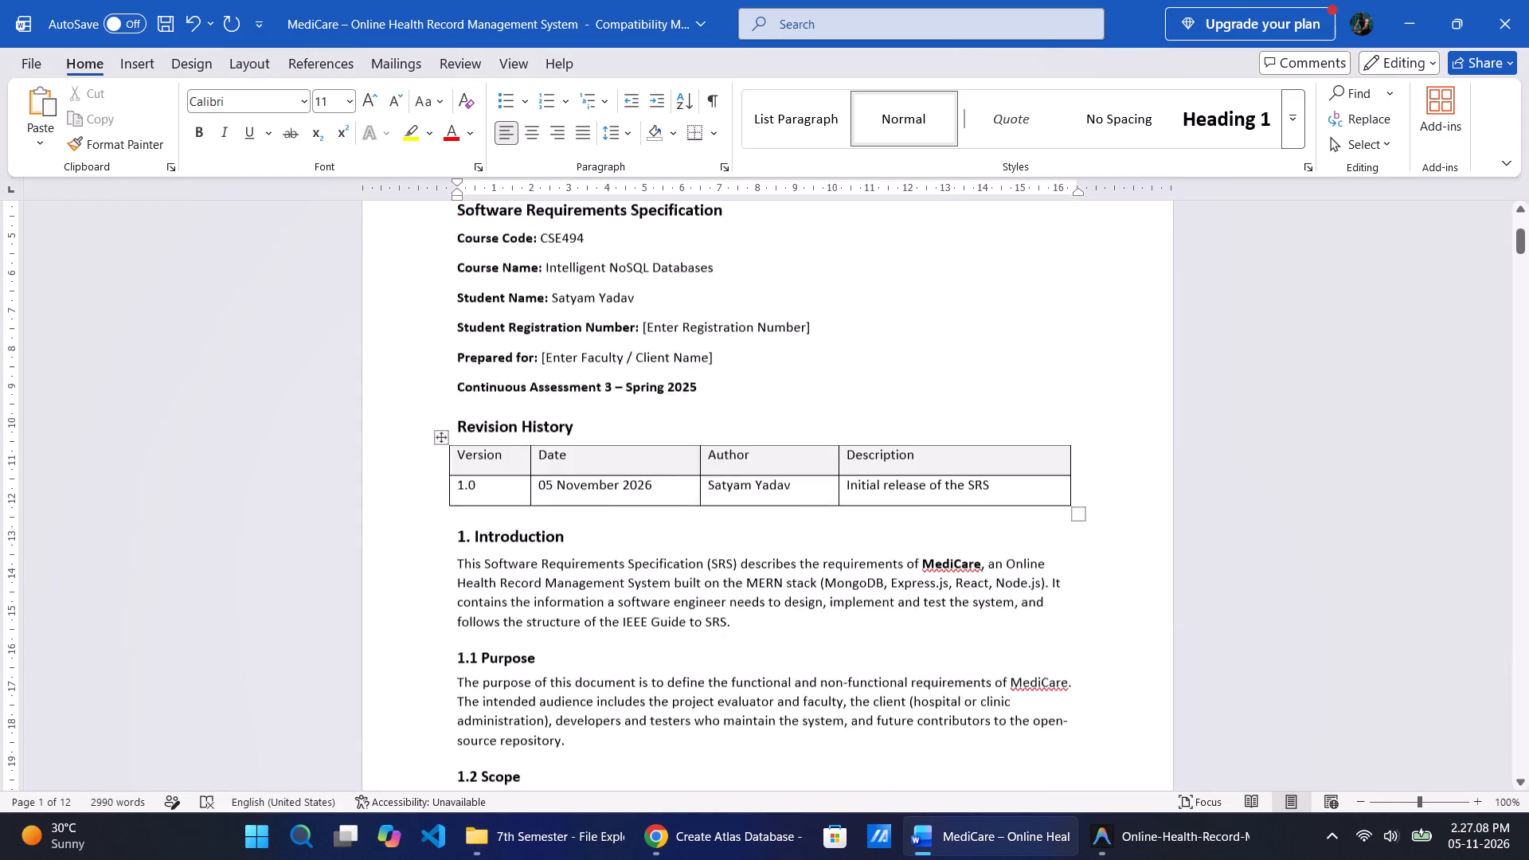
click(819, 247)
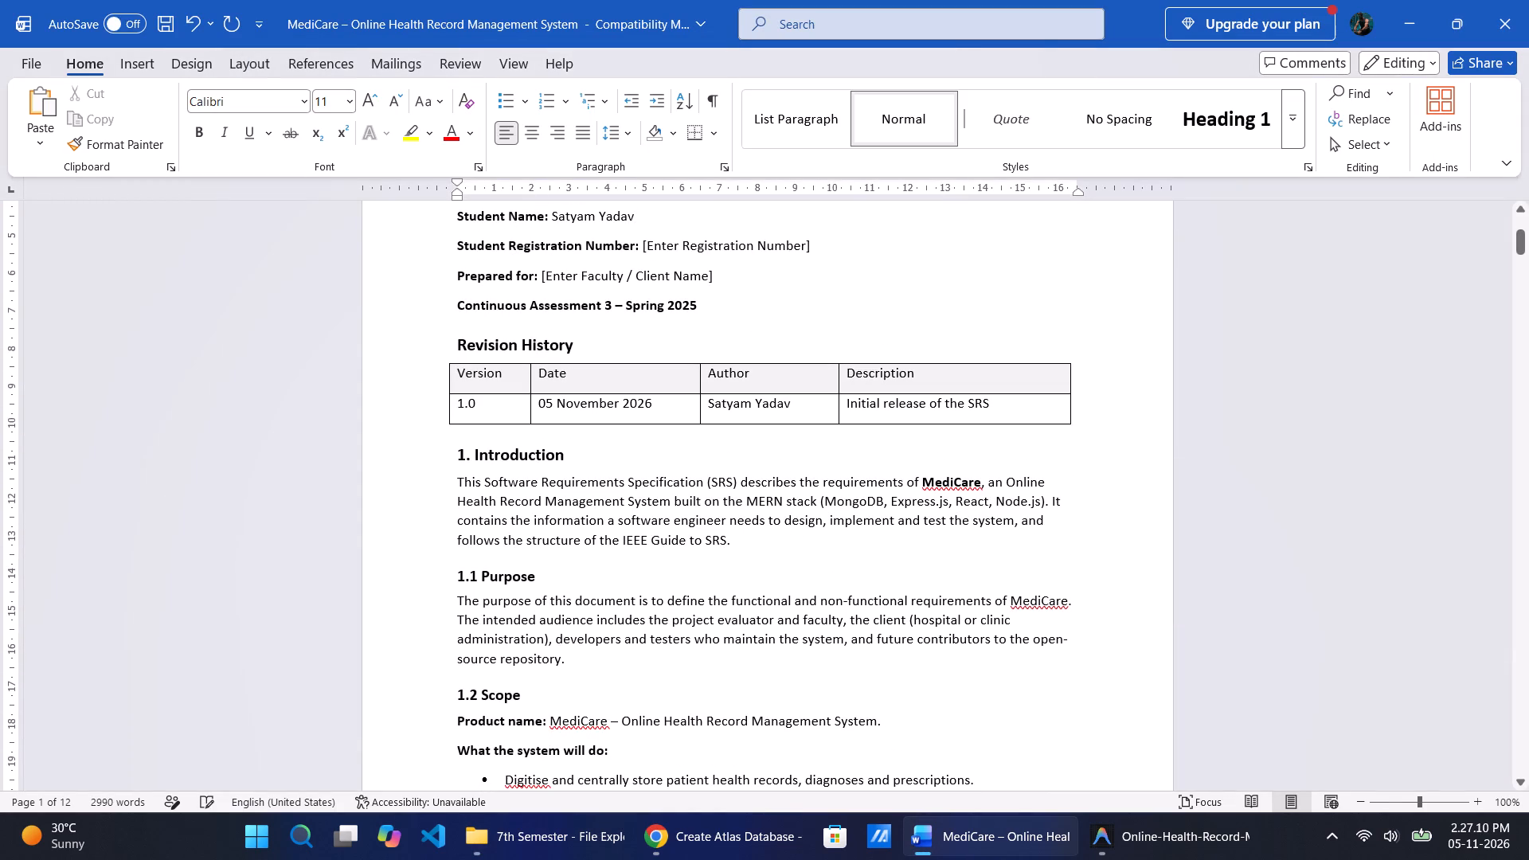
key(BackSpace)
key(BackSpace)
key(BackSpace)
key(BackSpace)
key(BackSpace)
key(BackSpace)
key(BackSpace)
key(BackSpace)
key(BackSpace)
key(BackSpace)
key(BackSpace)
key(BackSpace)
key(BackSpace)
key(BackSpace)
key(BackSpace)
key(BackSpace)
key(BackSpace)
key(BackSpace)
key(BackSpace)
key(BackSpace)
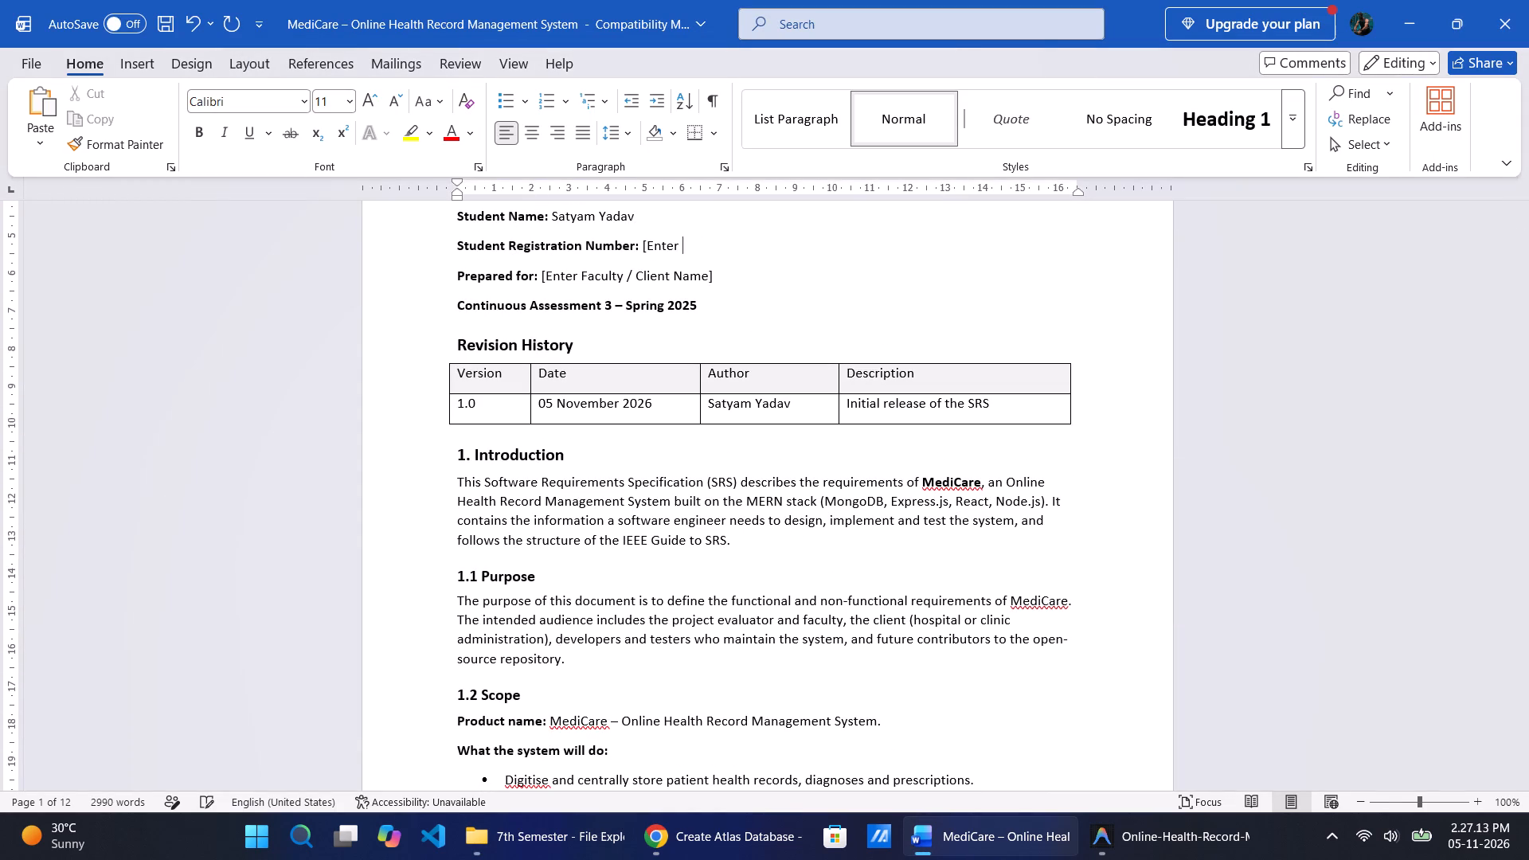
key(BackSpace)
key(BackSpace)
key(BackSpace)
key(BackSpace)
key(BackSpace)
key(BackSpace)
key(BackSpace)
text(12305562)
Clear the faculty or client name placeholder after Prepared for.
scroll(866, 295, up, 1)
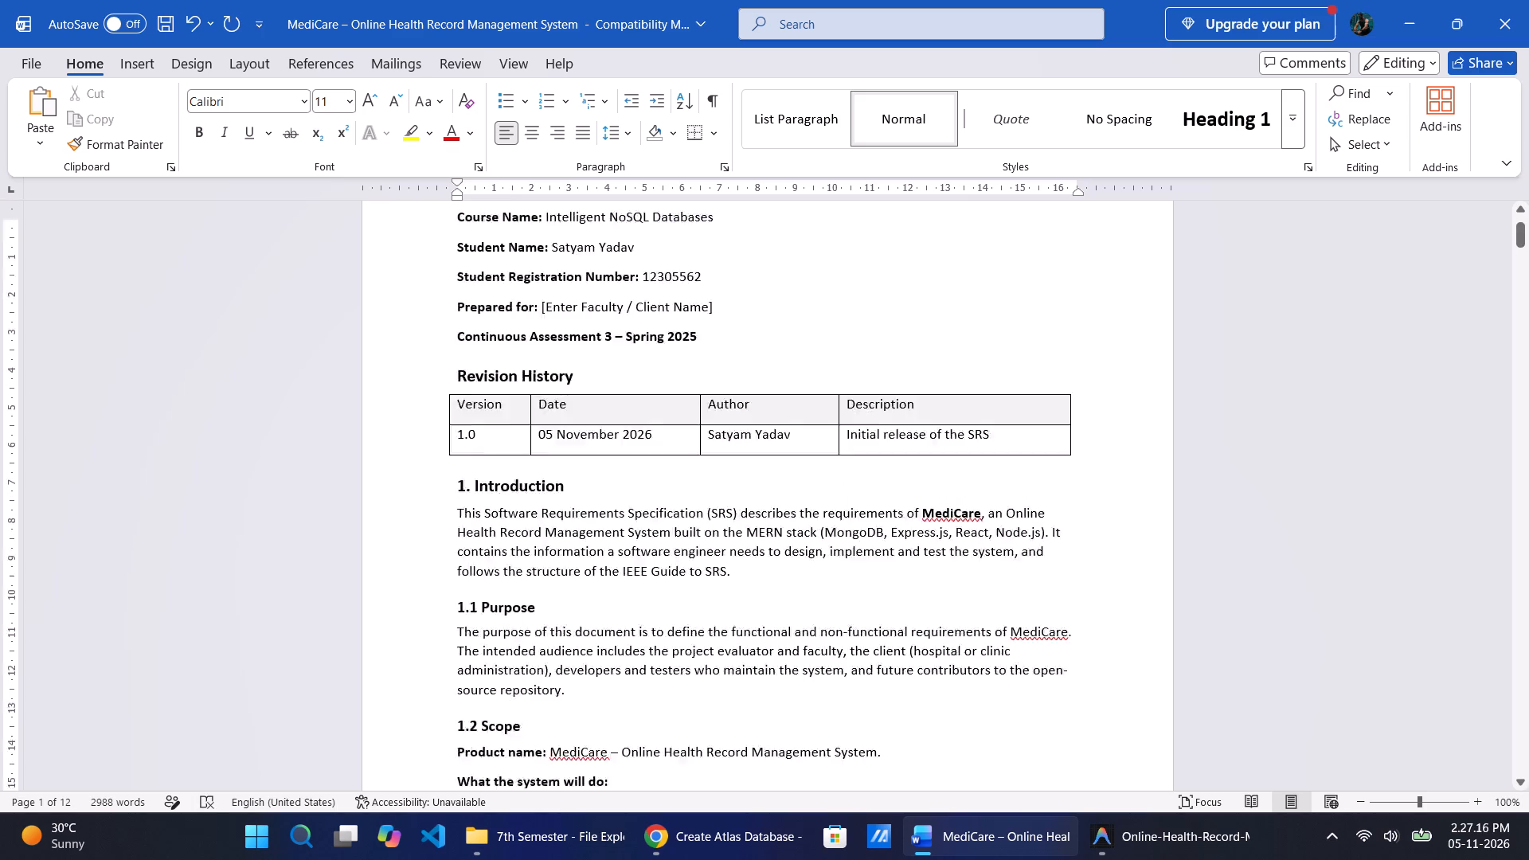
scroll(866, 295, up, 1)
click(730, 529)
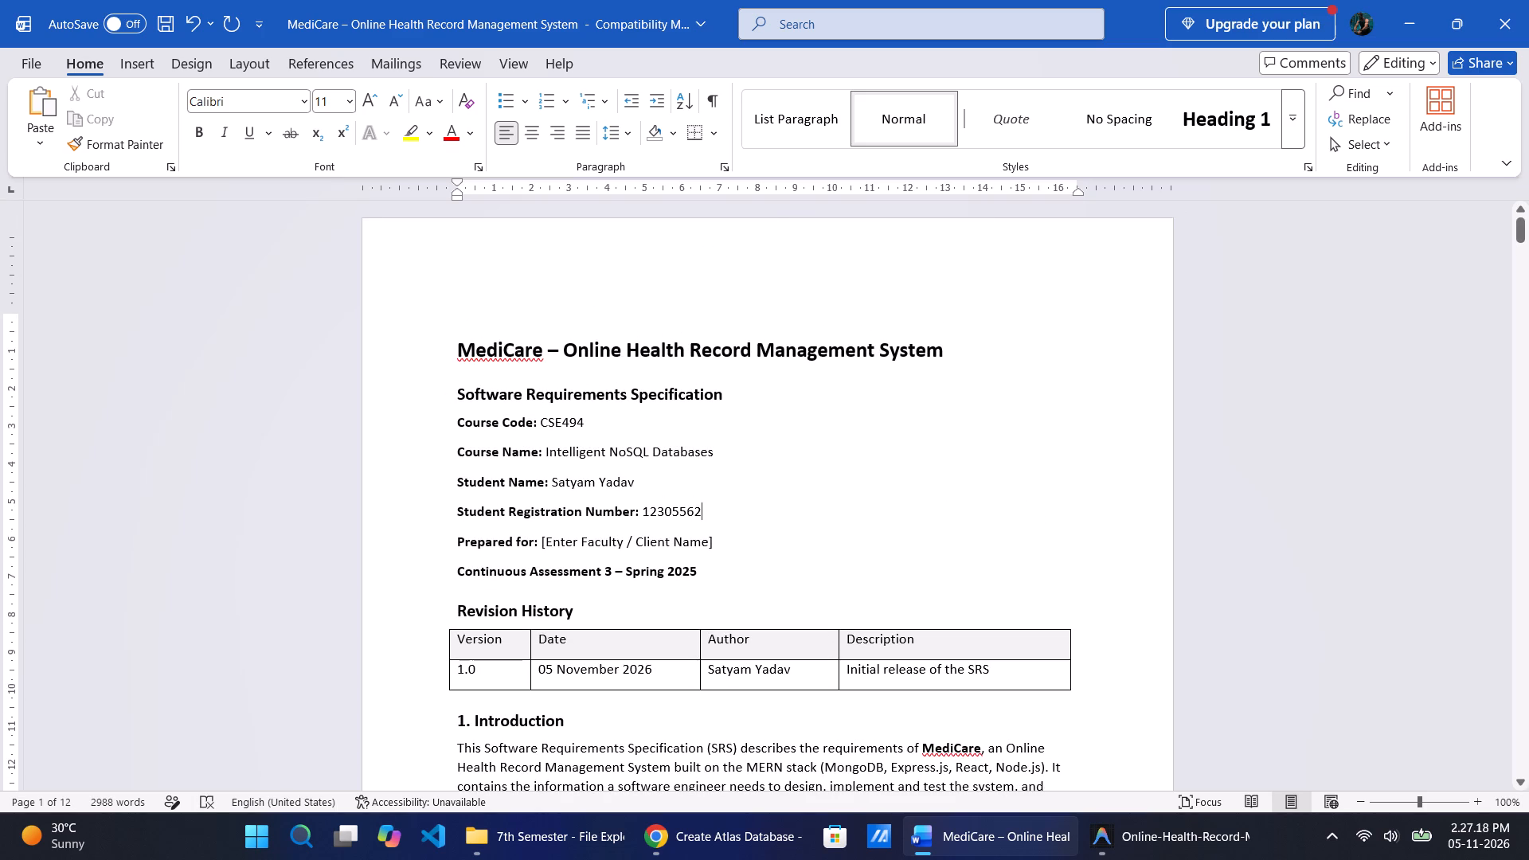
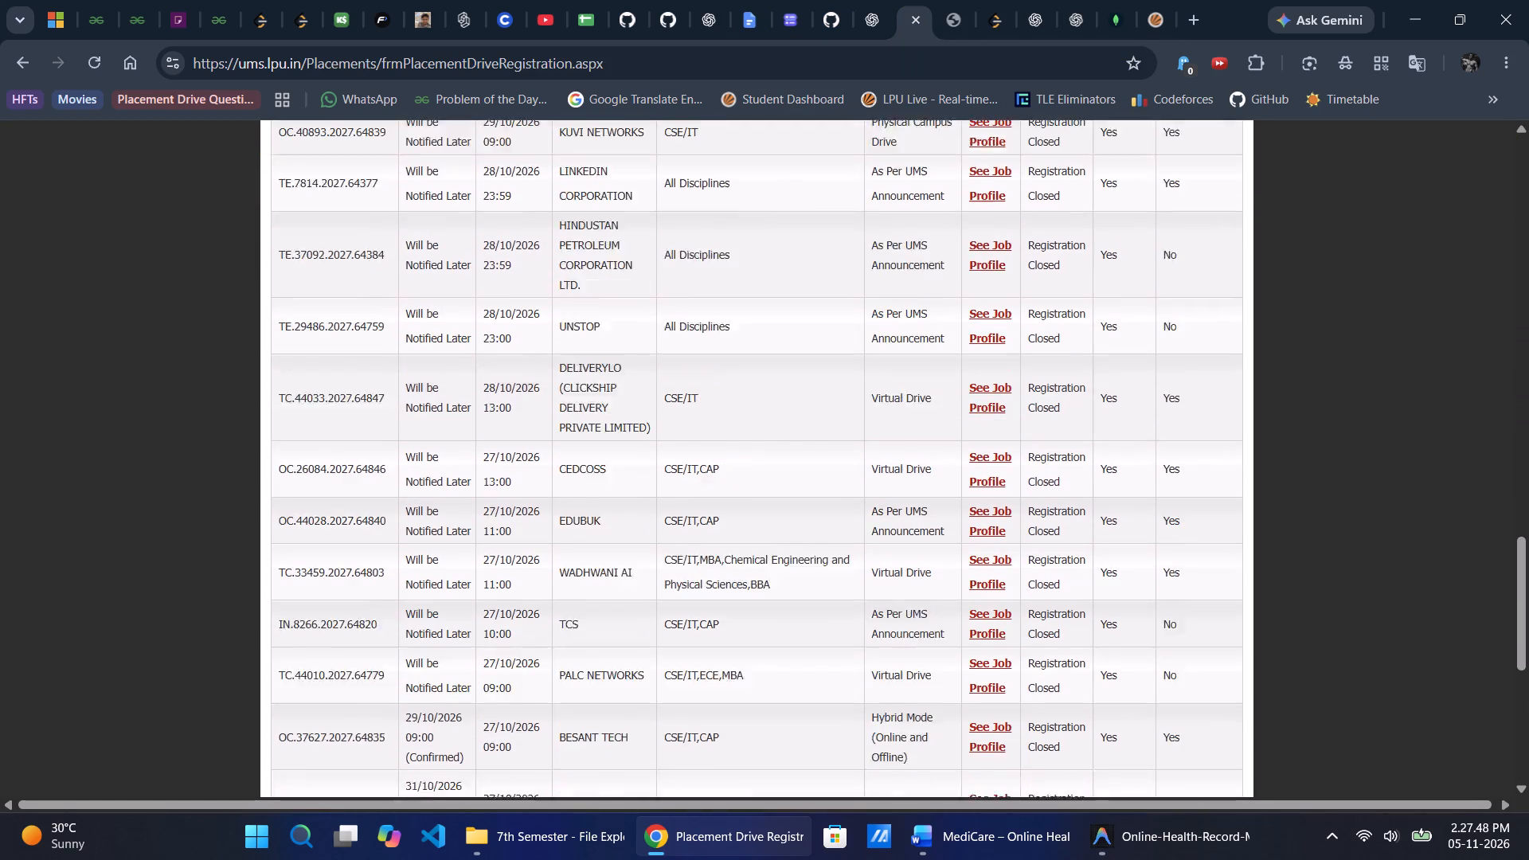
Check the Moonpreneur job profile from the placement drive list and close its details page.
scroll(817, 593, up, 9)
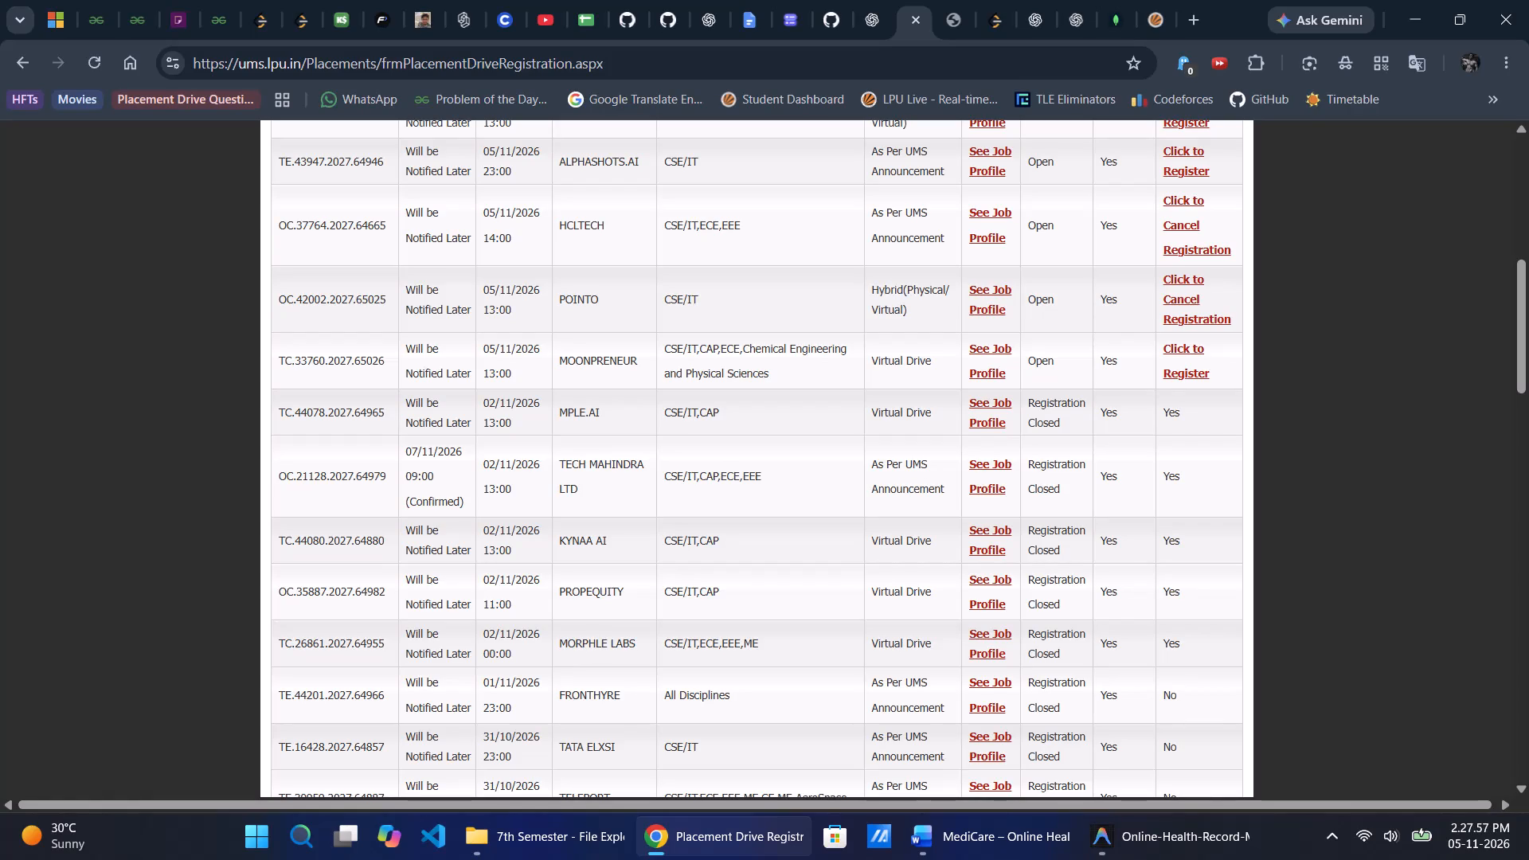
click(999, 350)
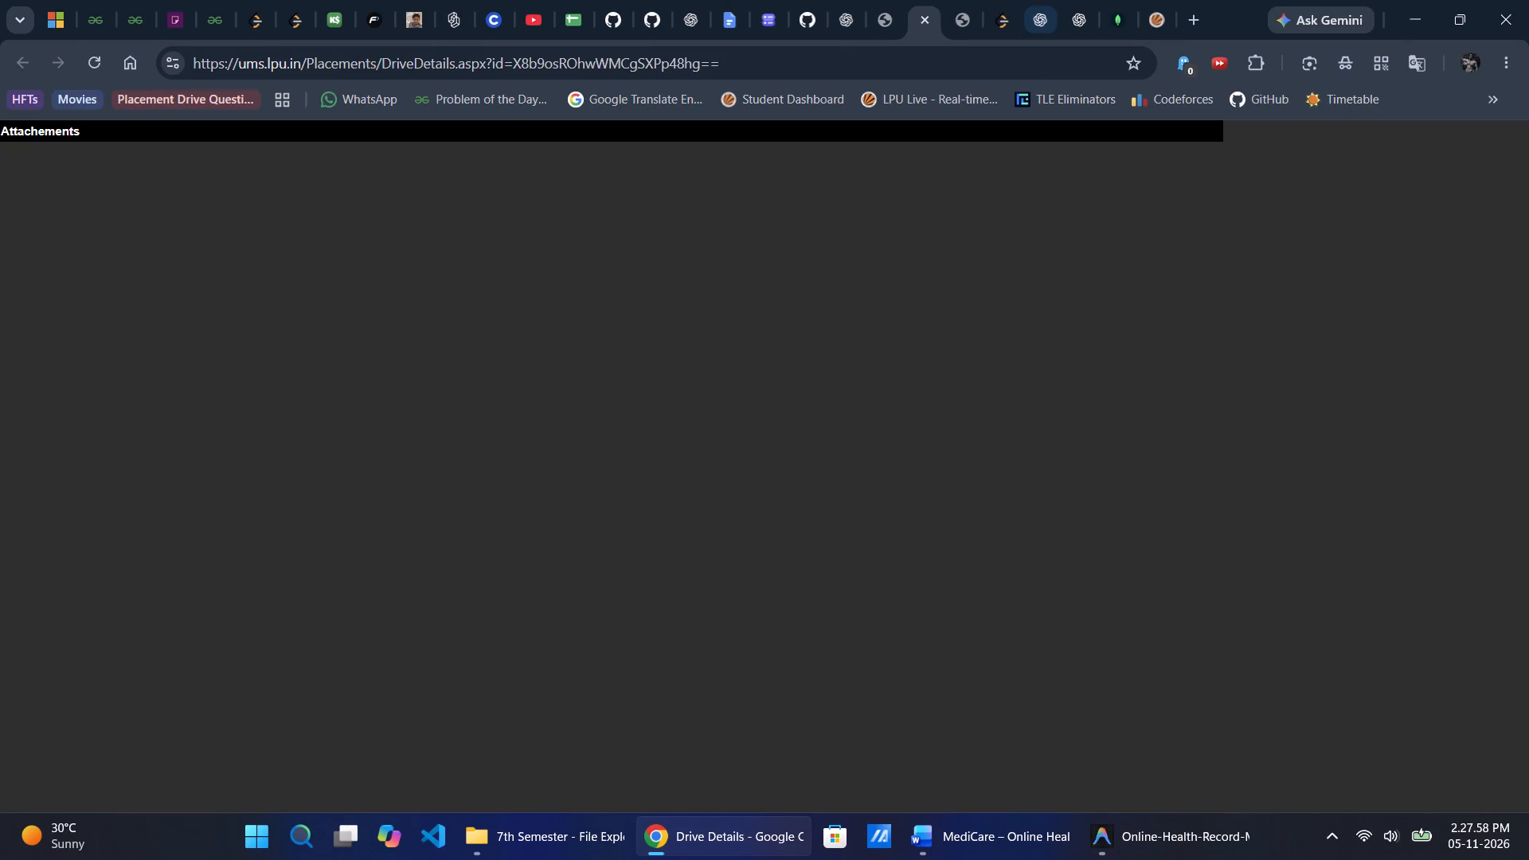
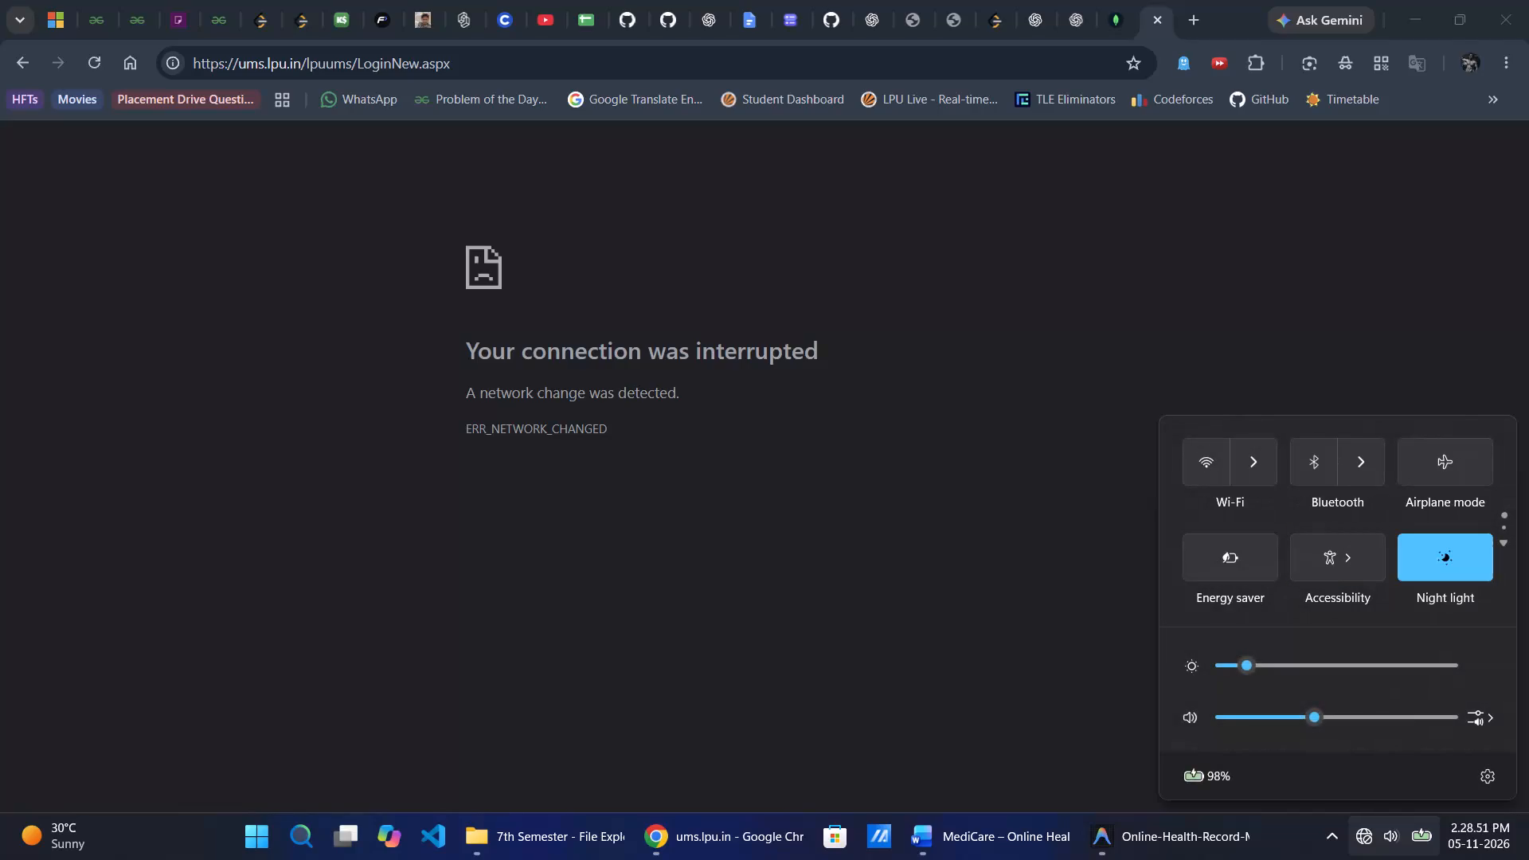
Check the available Wi-Fi networks and reload the UMS login page, resubmitting its form.
click(1253, 476)
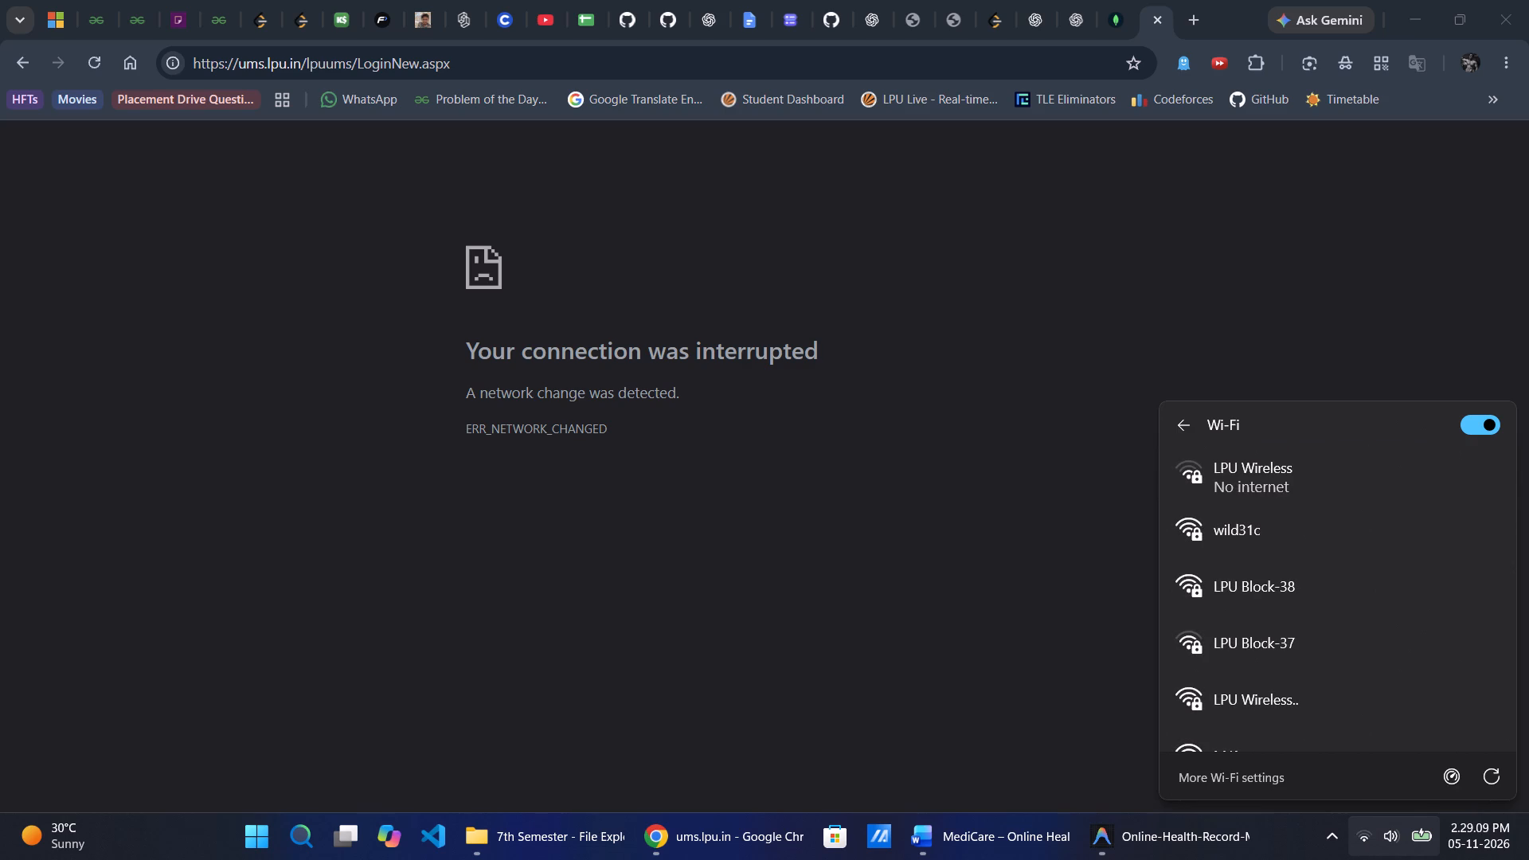
click(974, 160)
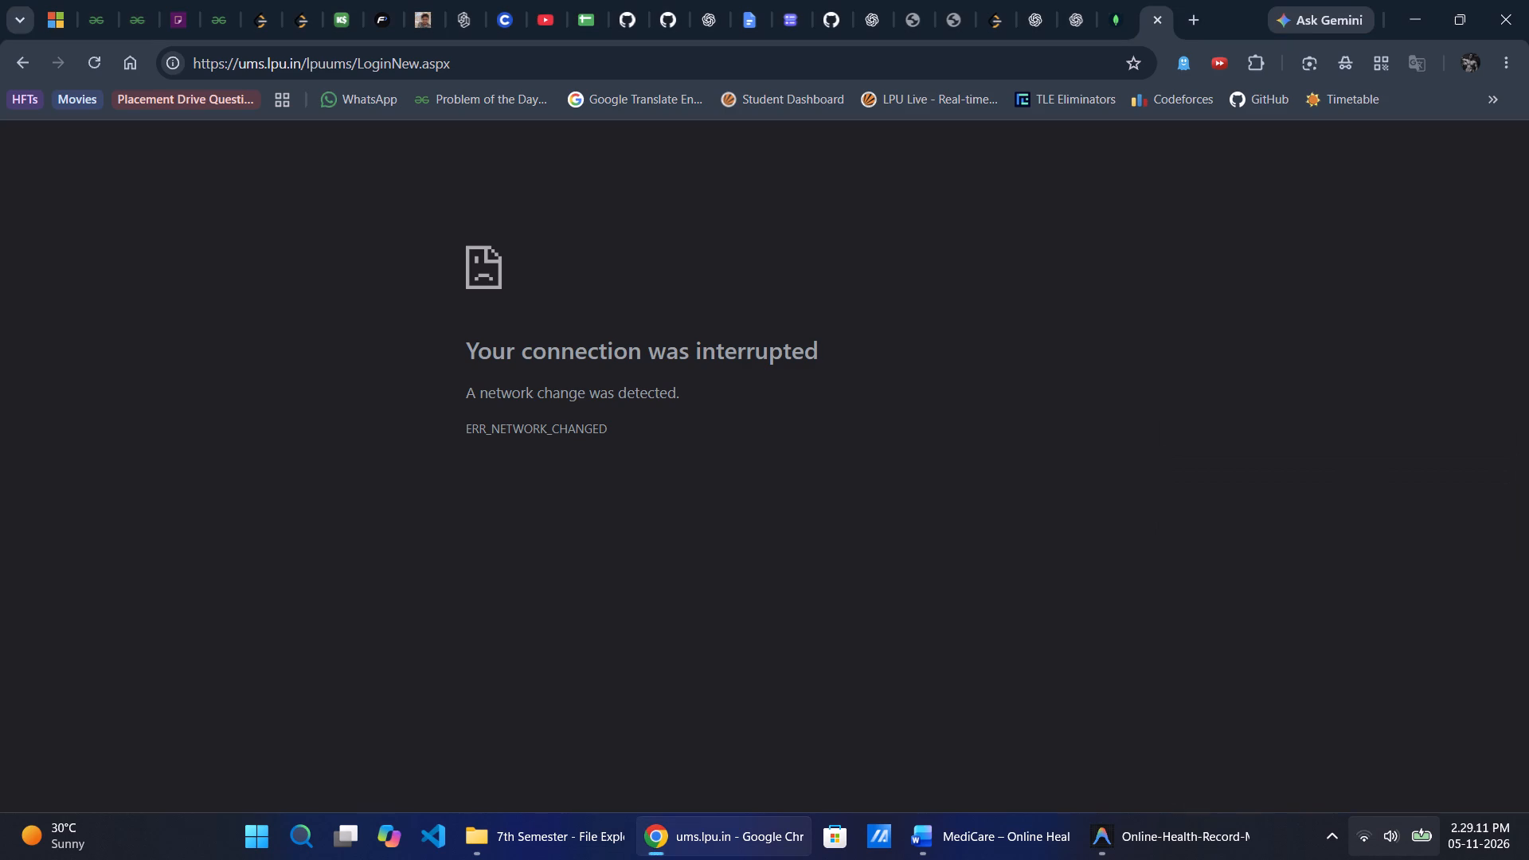
click(93, 66)
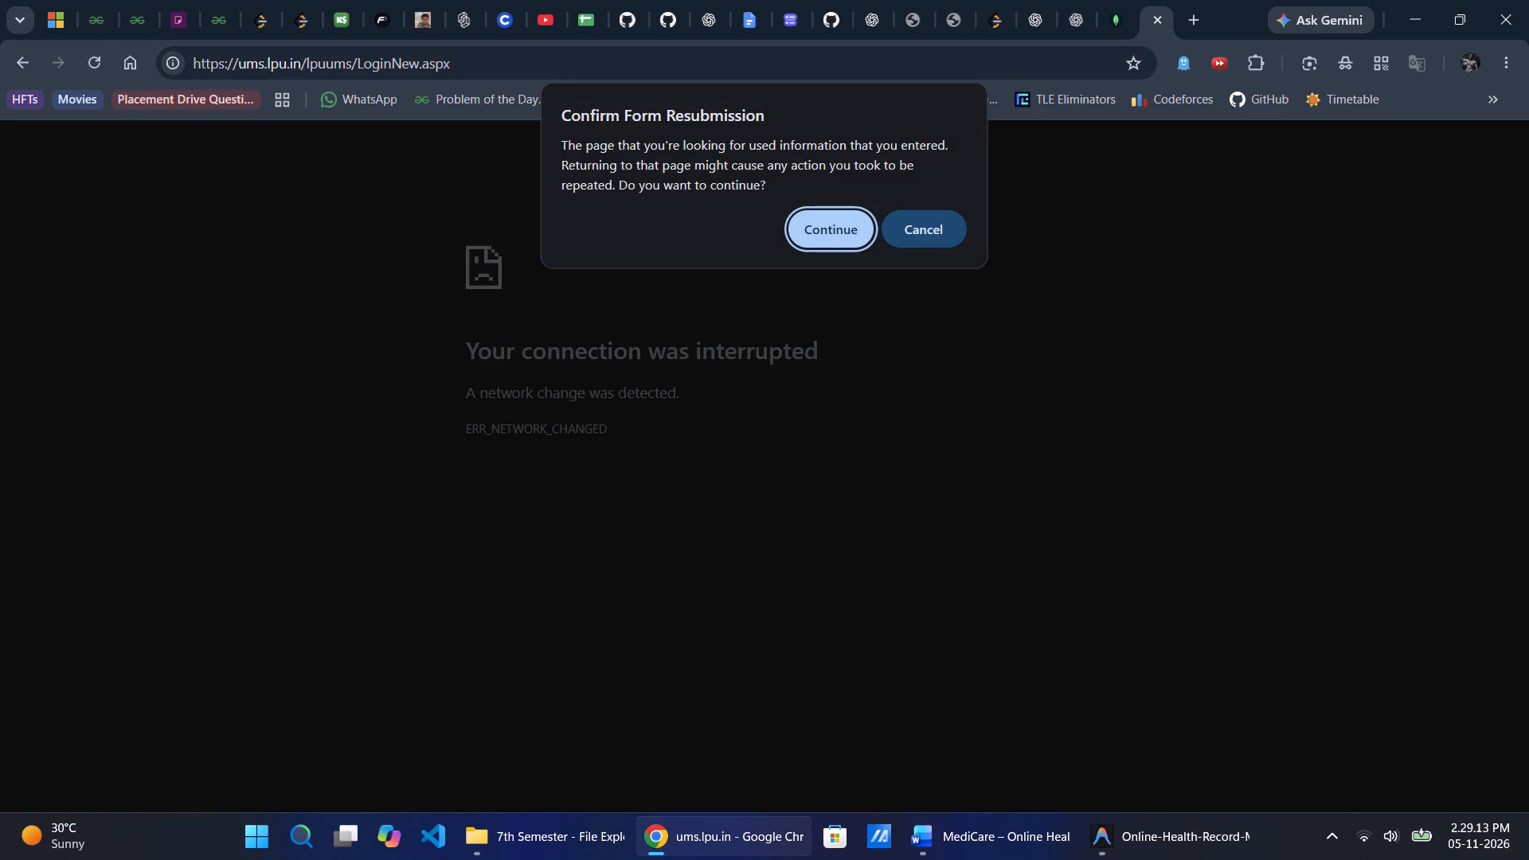
click(866, 209)
click(855, 233)
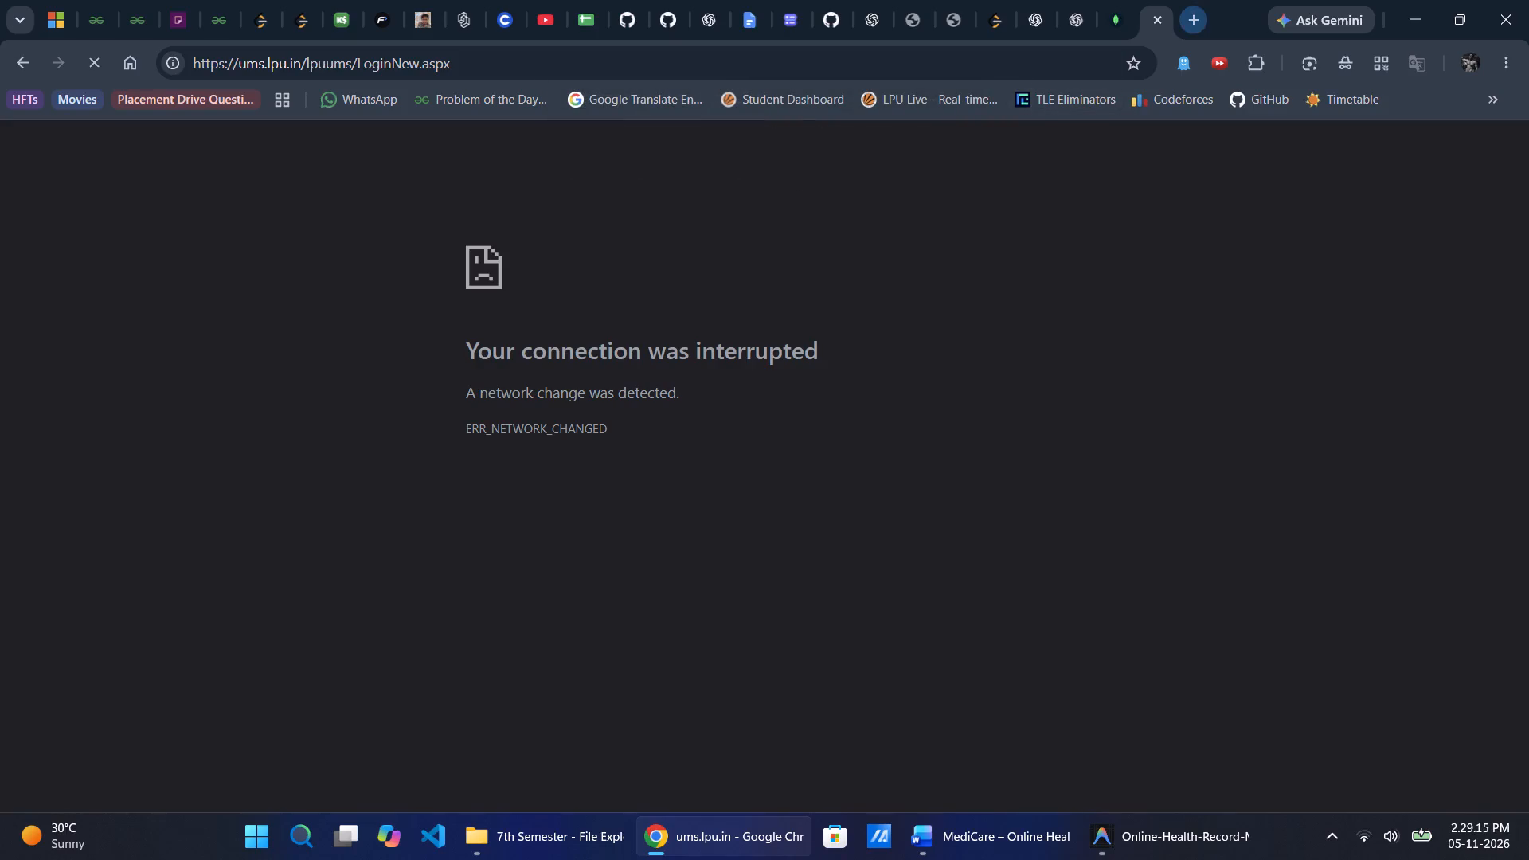
Open the 24Online client login portal at 10.10.0.1 in a new tab to log in to the campus network.
click(1191, 16)
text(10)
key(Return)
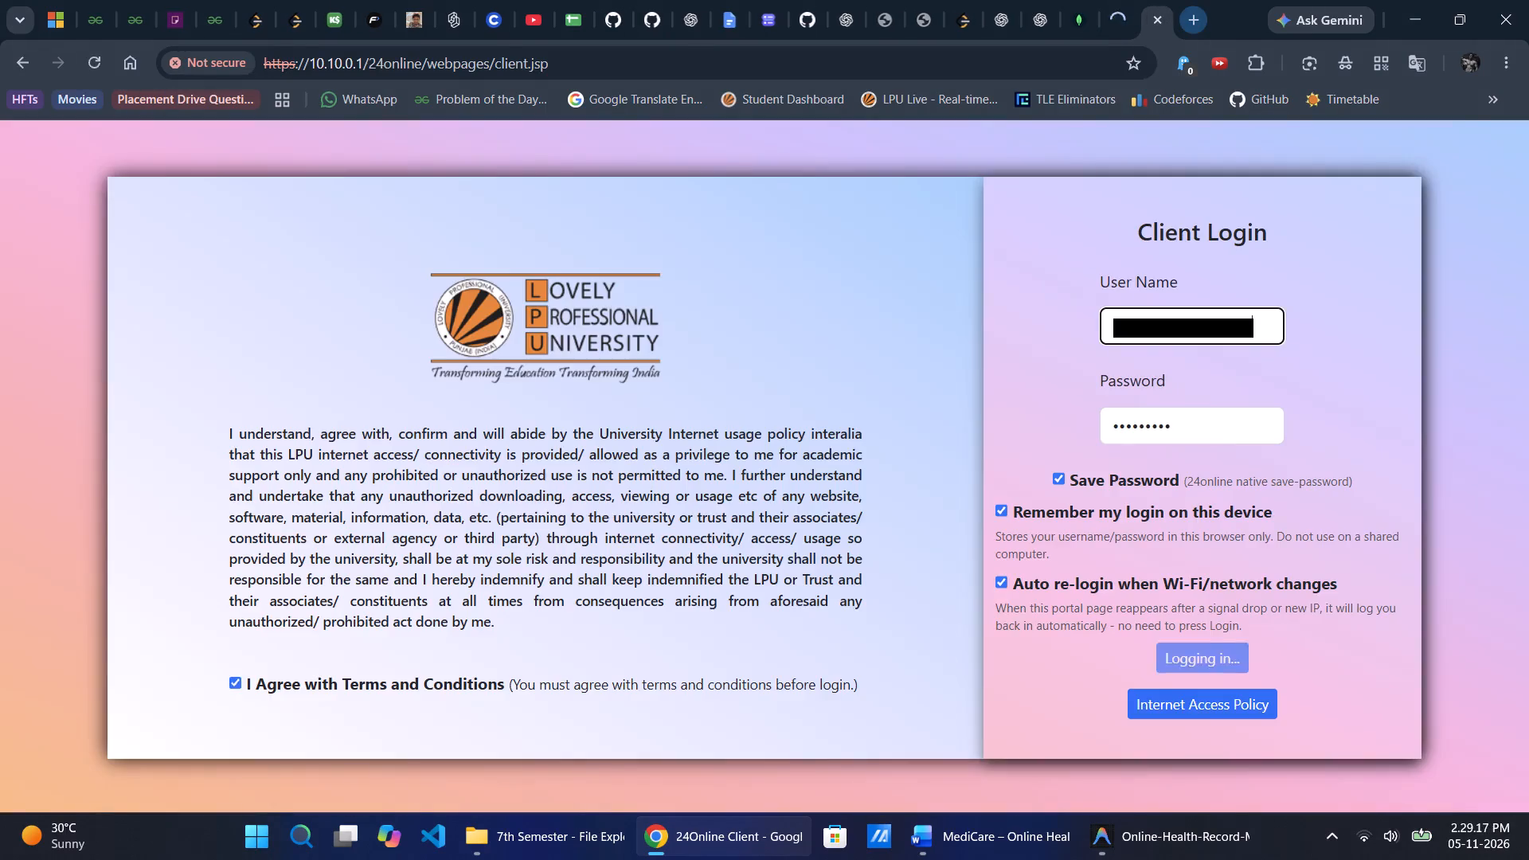
Test the internet speed on fast.com in a new tab and return to the UMS student dashboard, closing the extra tabs.
click(1190, 18)
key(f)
key(Return)
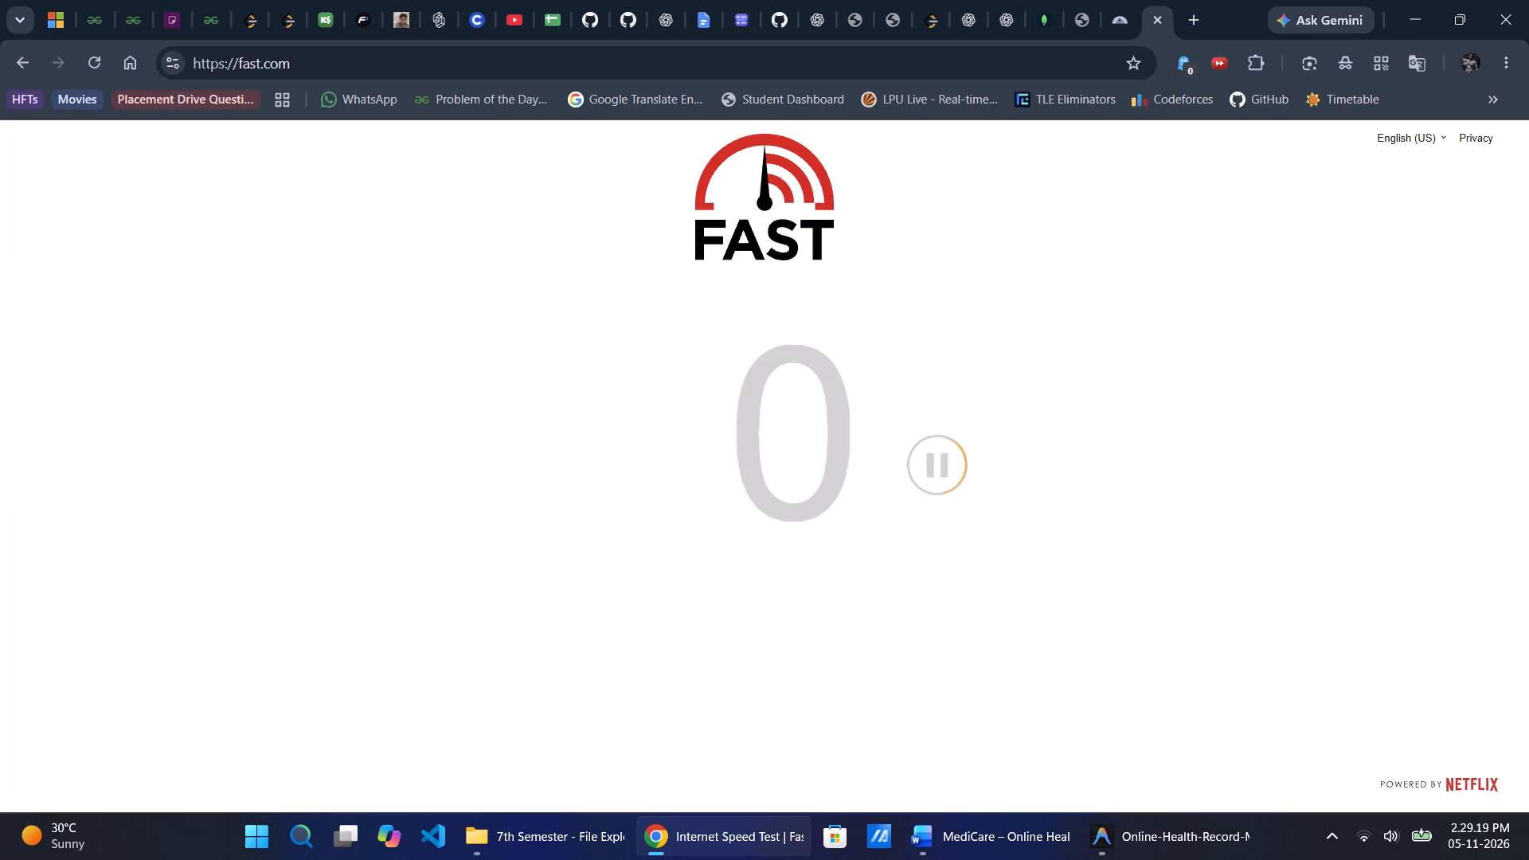
click(1131, 18)
click(1121, 18)
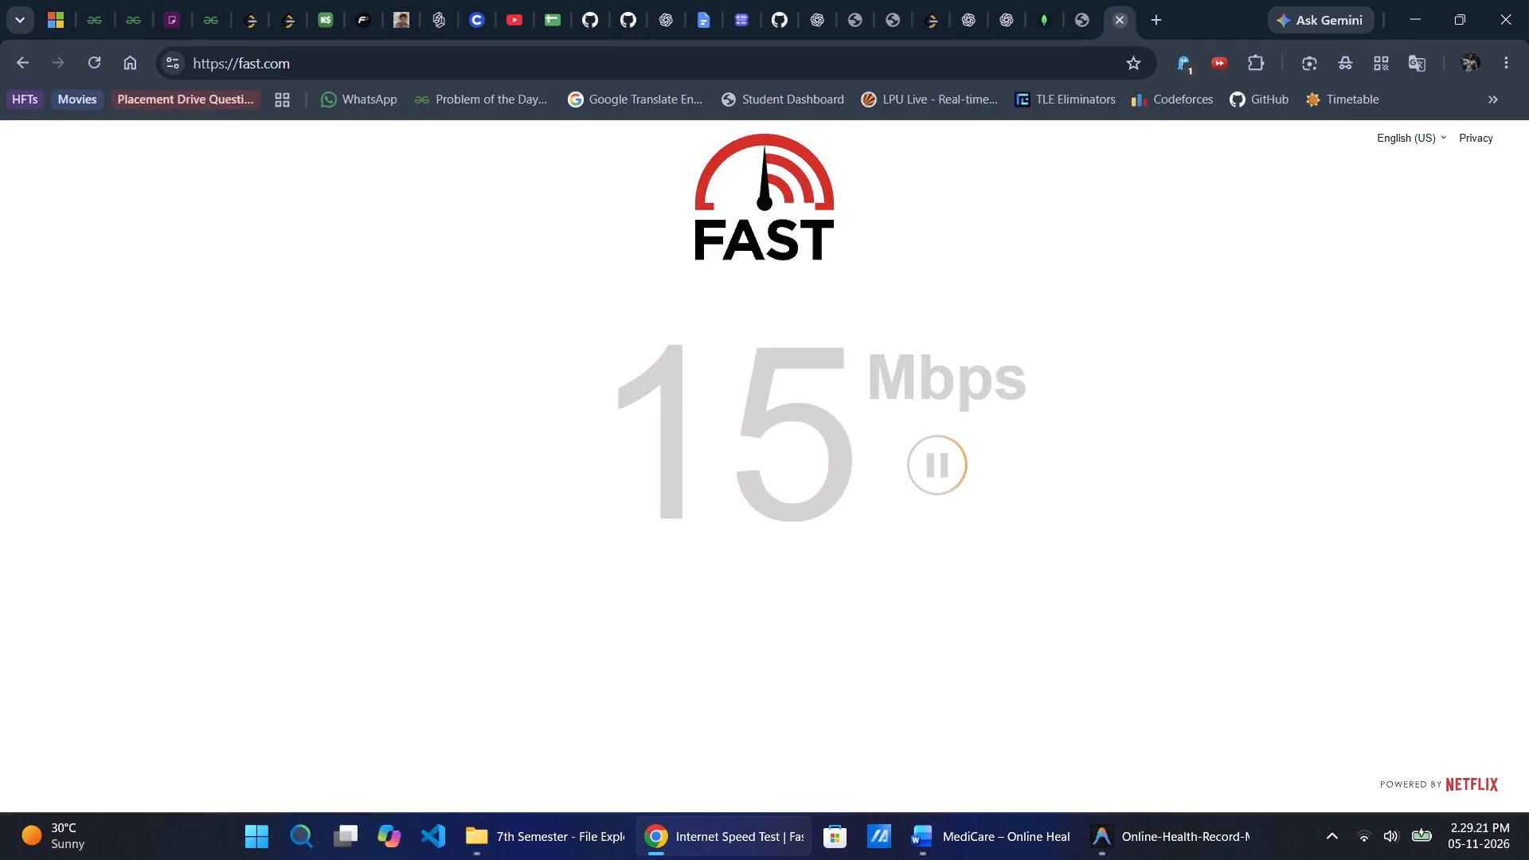
click(1121, 18)
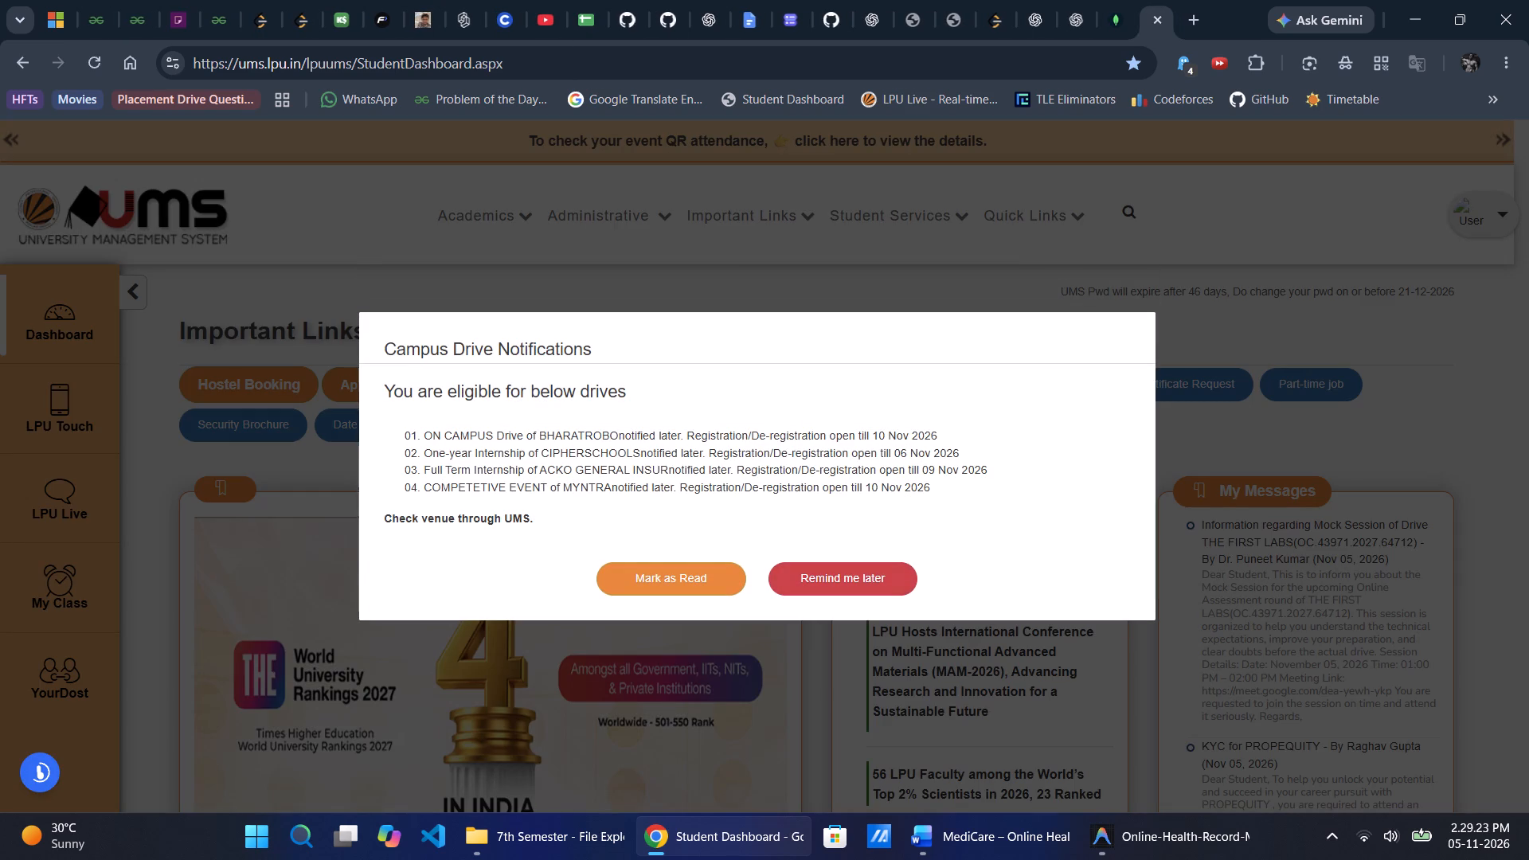
Postpone the campus drive notifications and look through the course entries under My Courses on the student dashboard.
click(838, 588)
scroll(810, 648, down, 1)
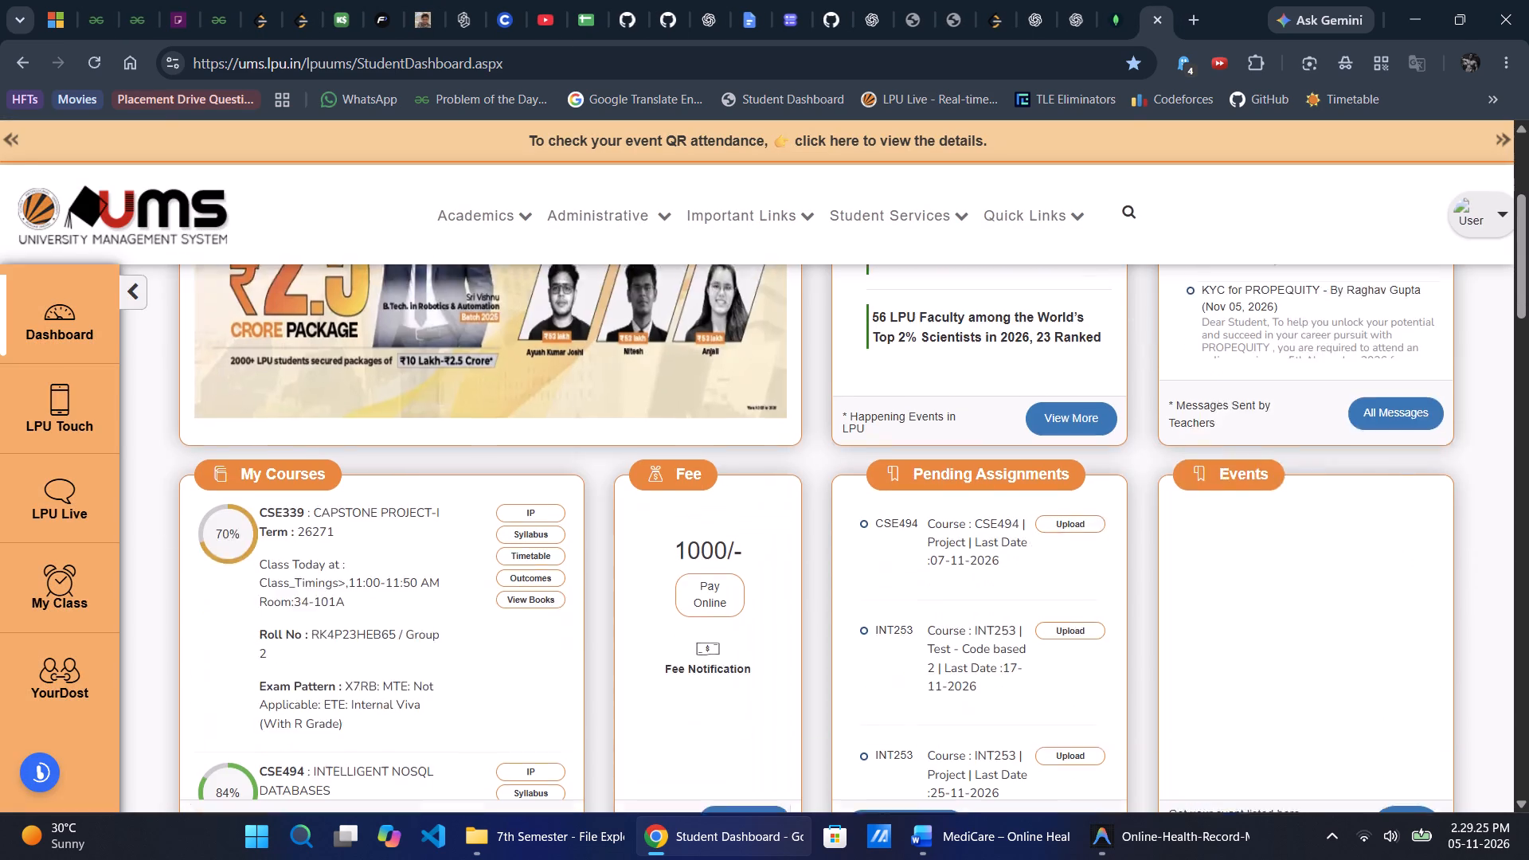
scroll(810, 648, down, 2)
scroll(347, 727, down, 2)
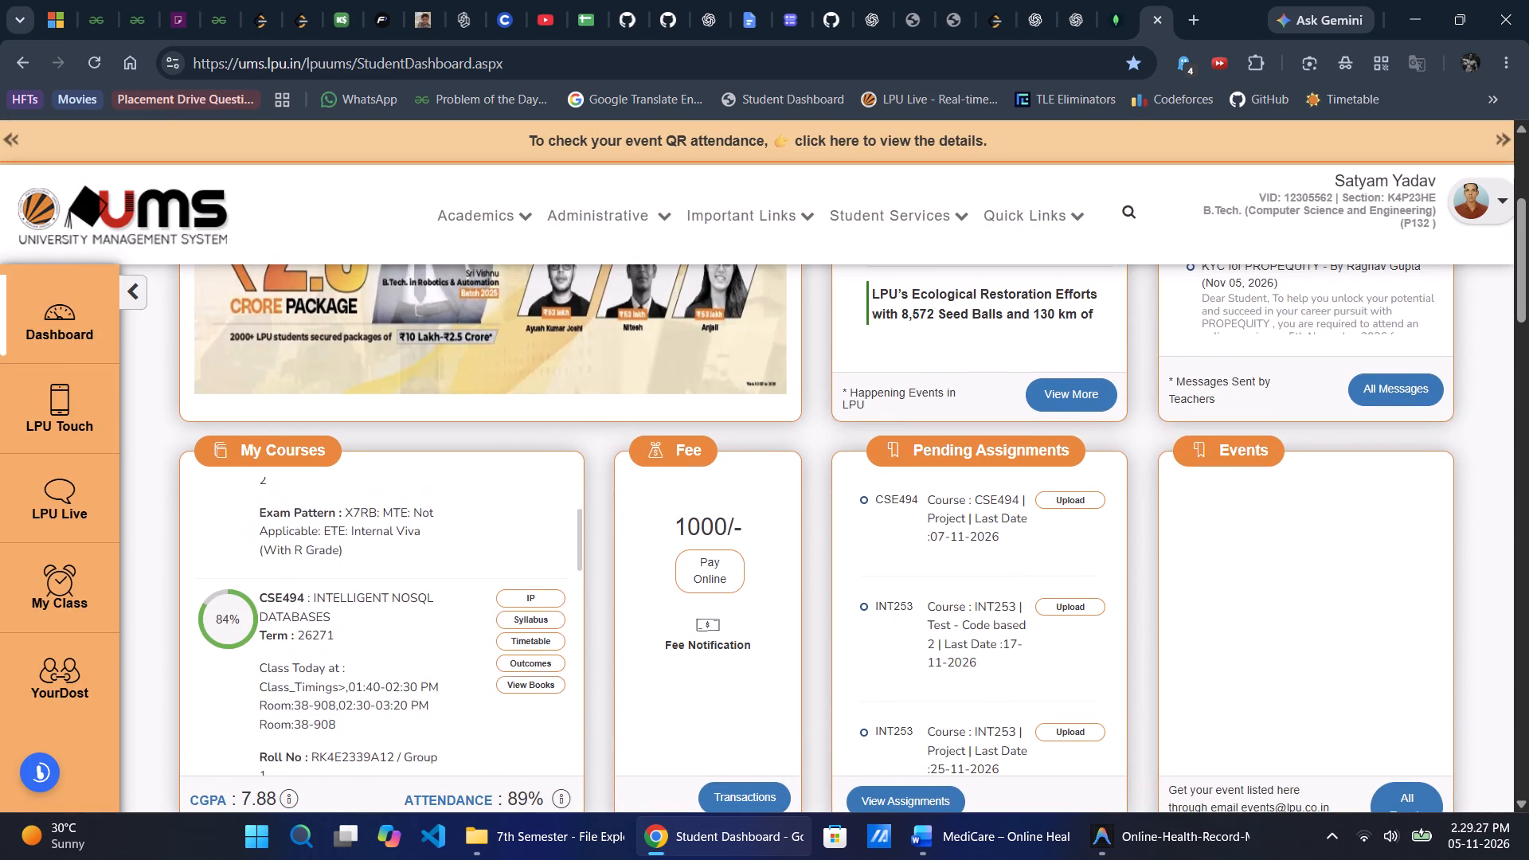
scroll(347, 727, down, 3)
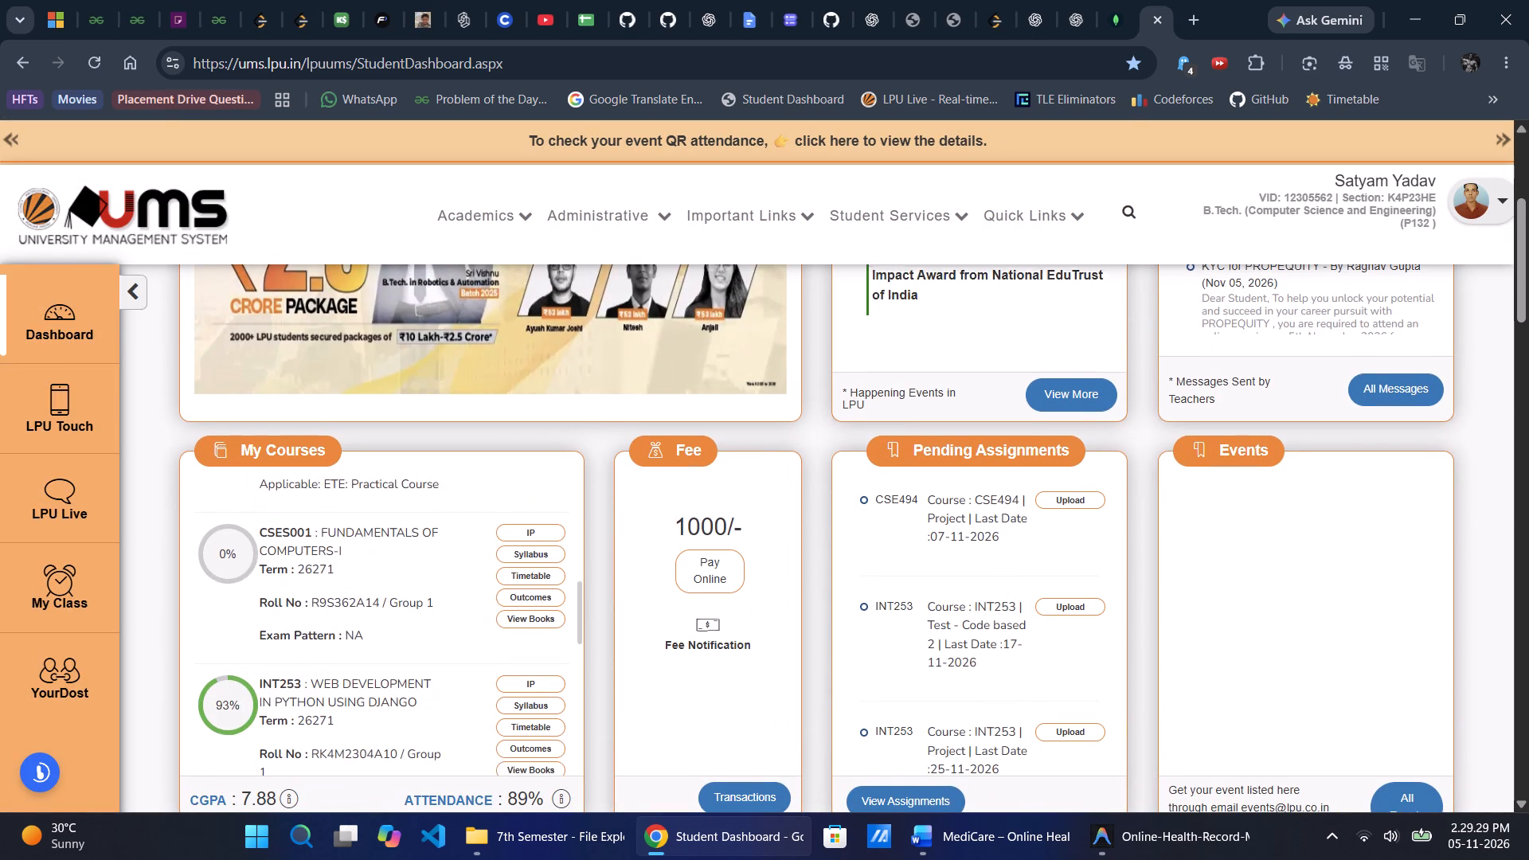
scroll(347, 727, down, 3)
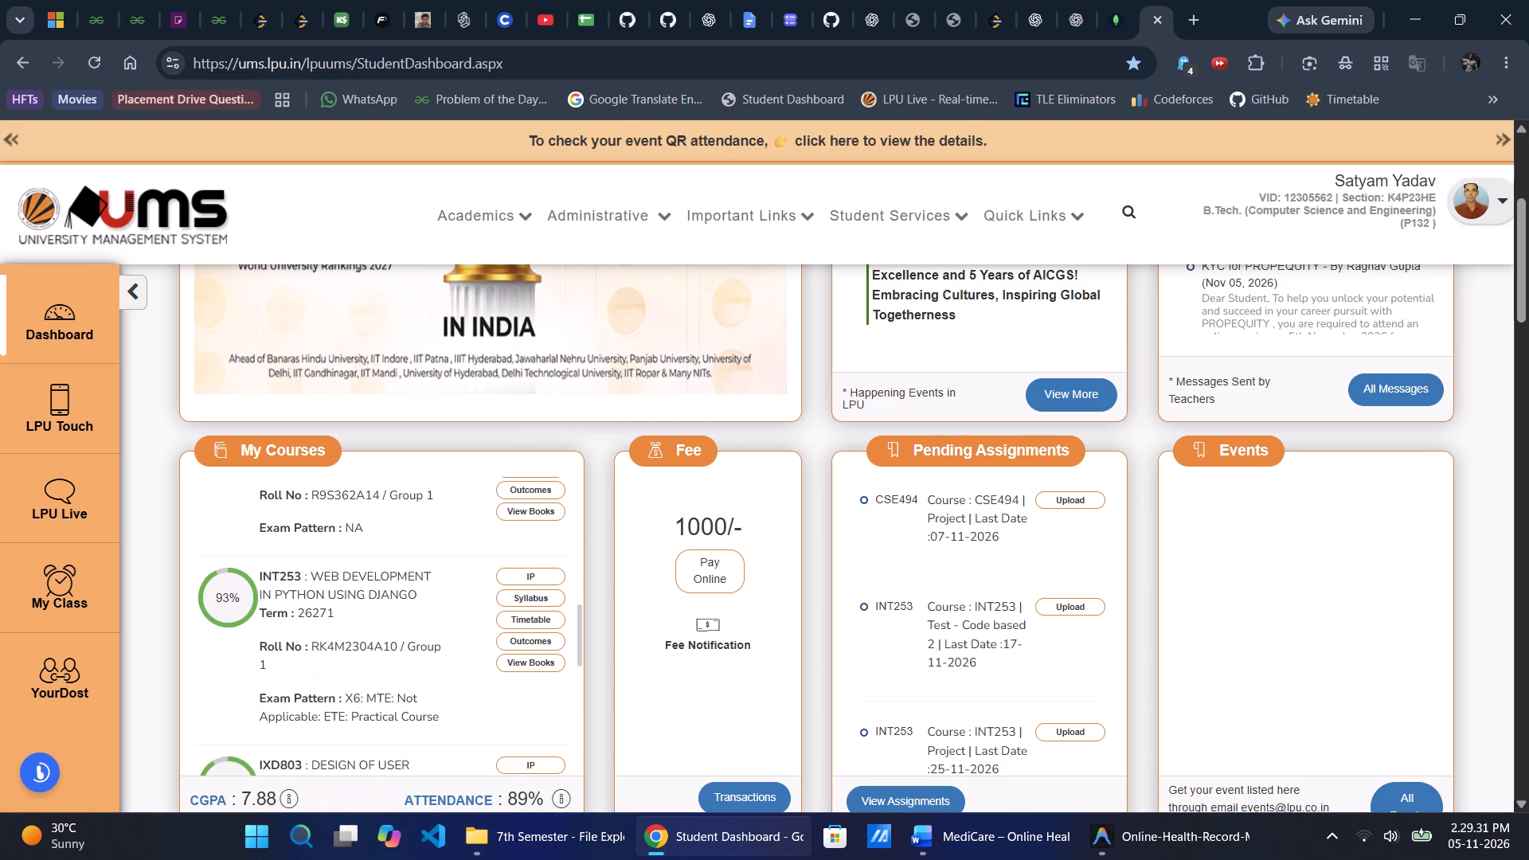
scroll(577, 640, down, 1)
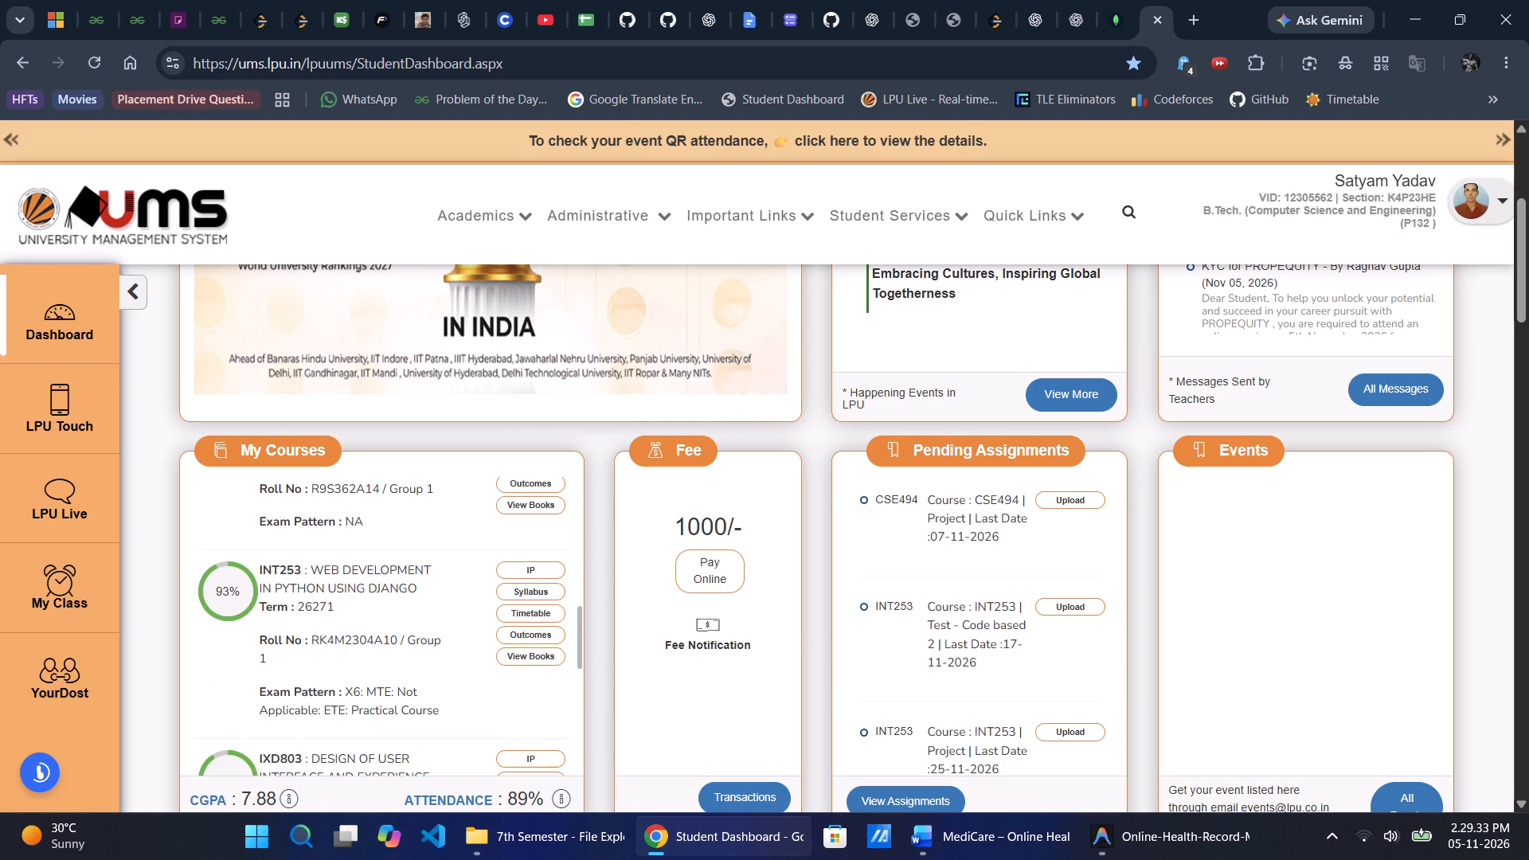
Find the CSE494 Intelligent NoSQL Databases entry in My Courses on the student dashboard and open its timetable.
scroll(577, 640, down, 1)
scroll(519, 634, up, 3)
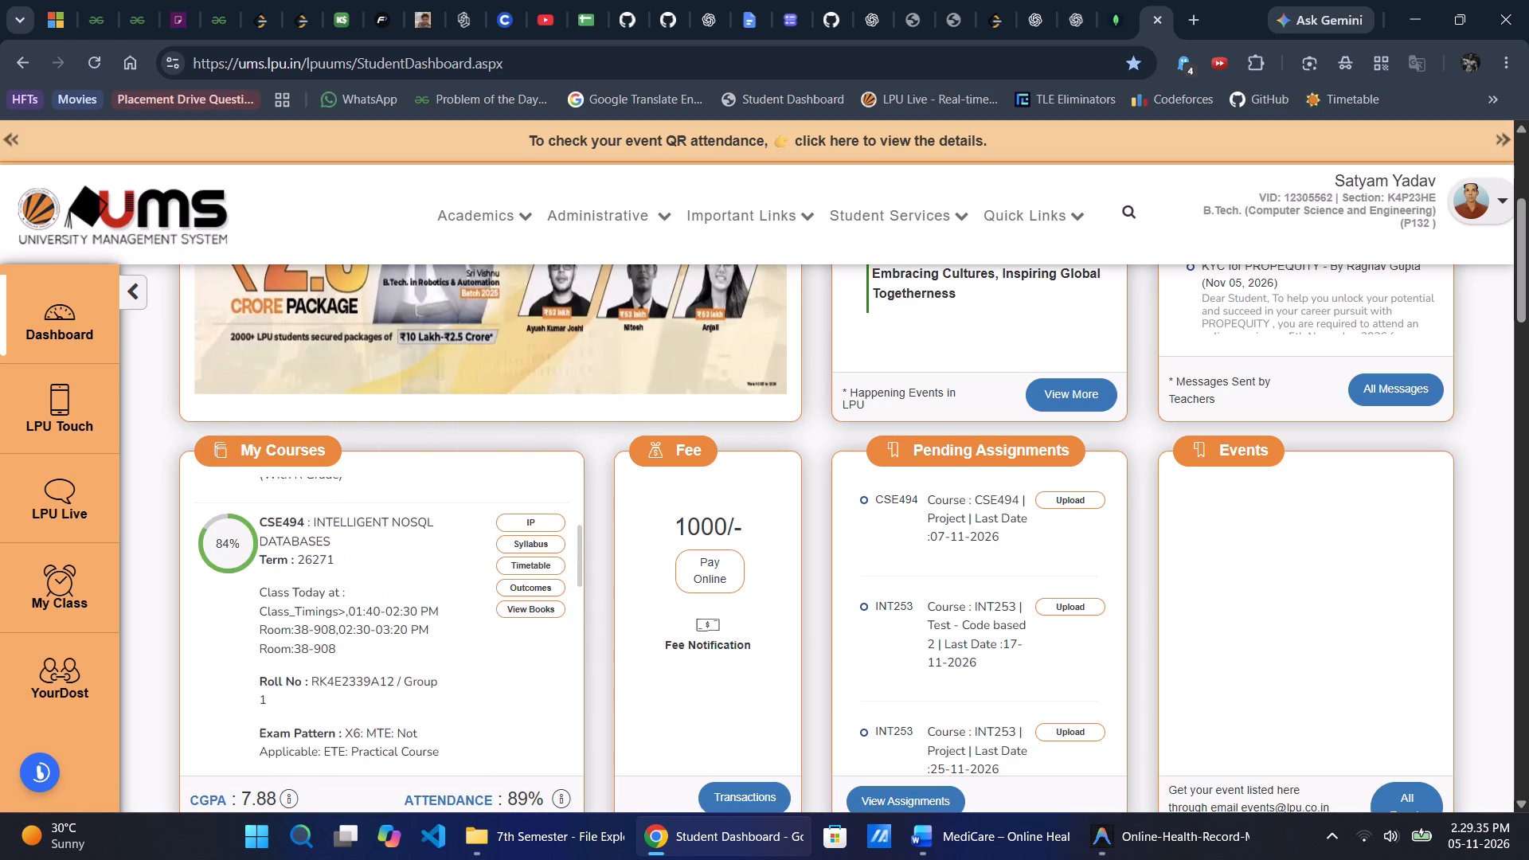
scroll(519, 634, up, 1)
scroll(377, 633, down, 1)
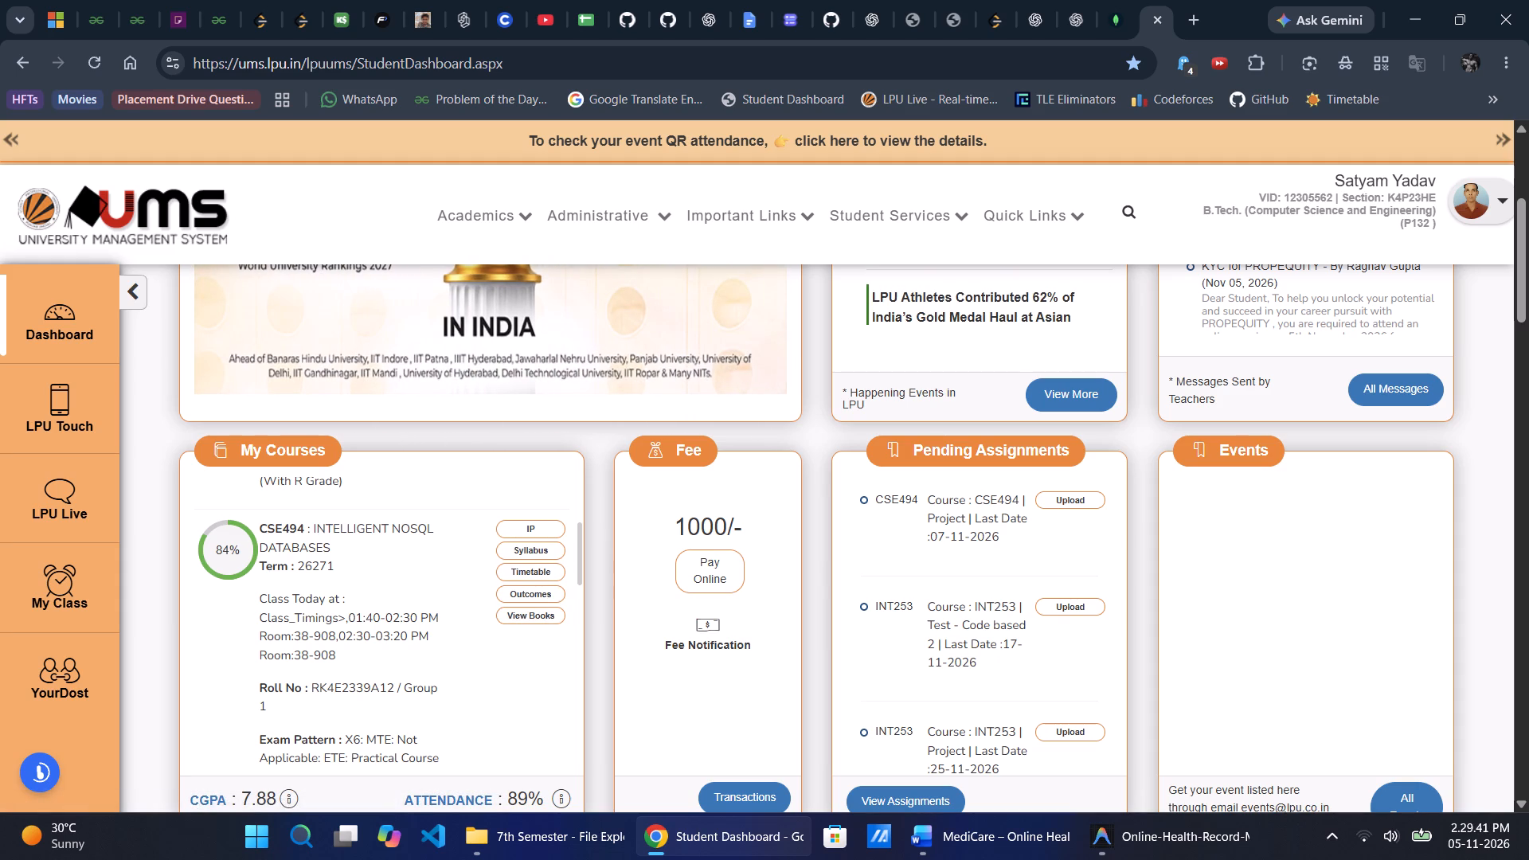
click(541, 574)
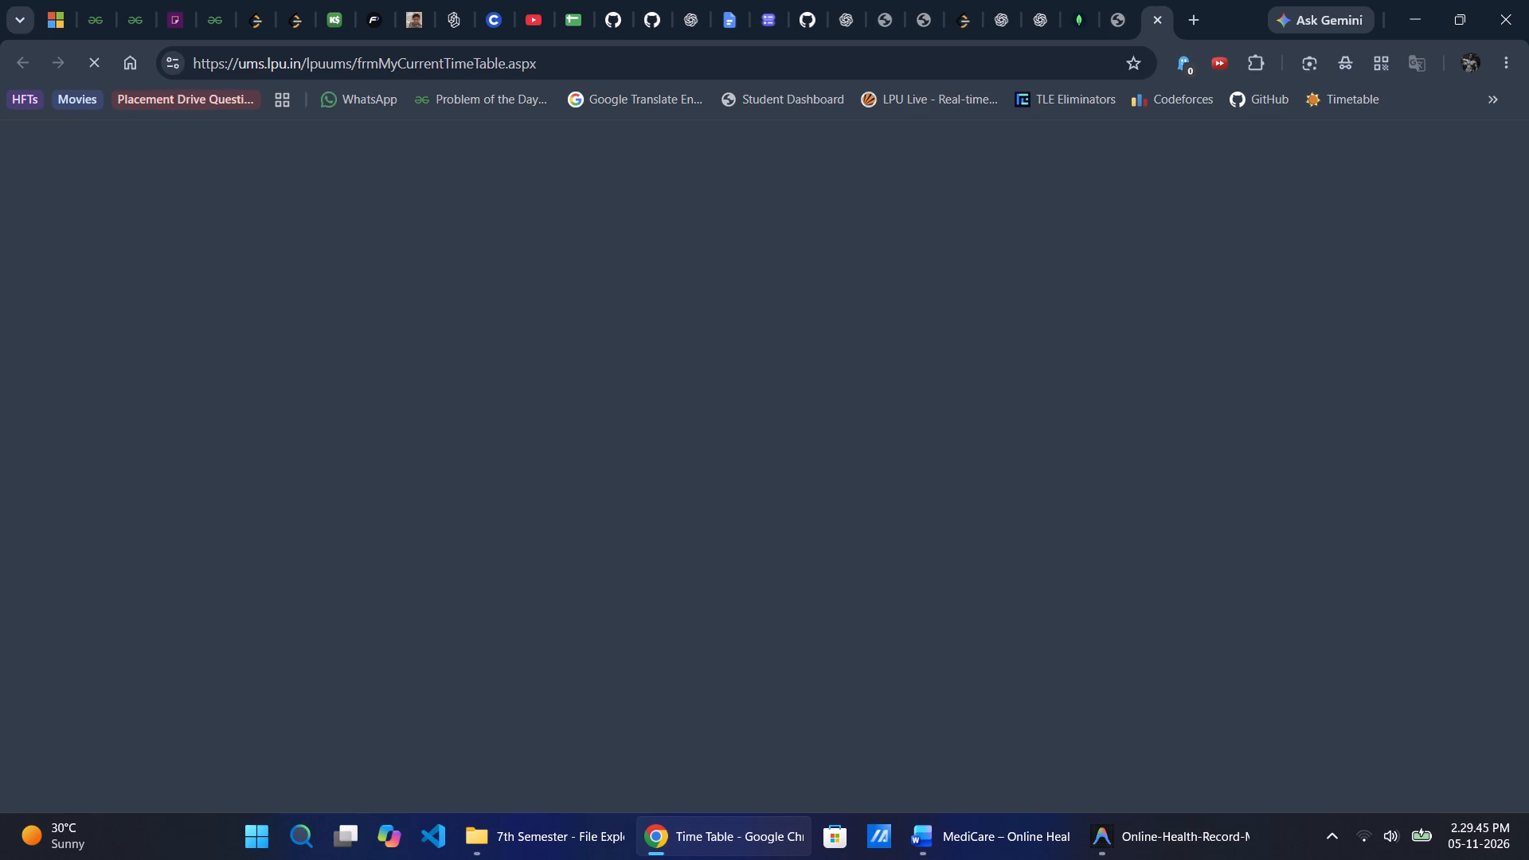
click(1113, 0)
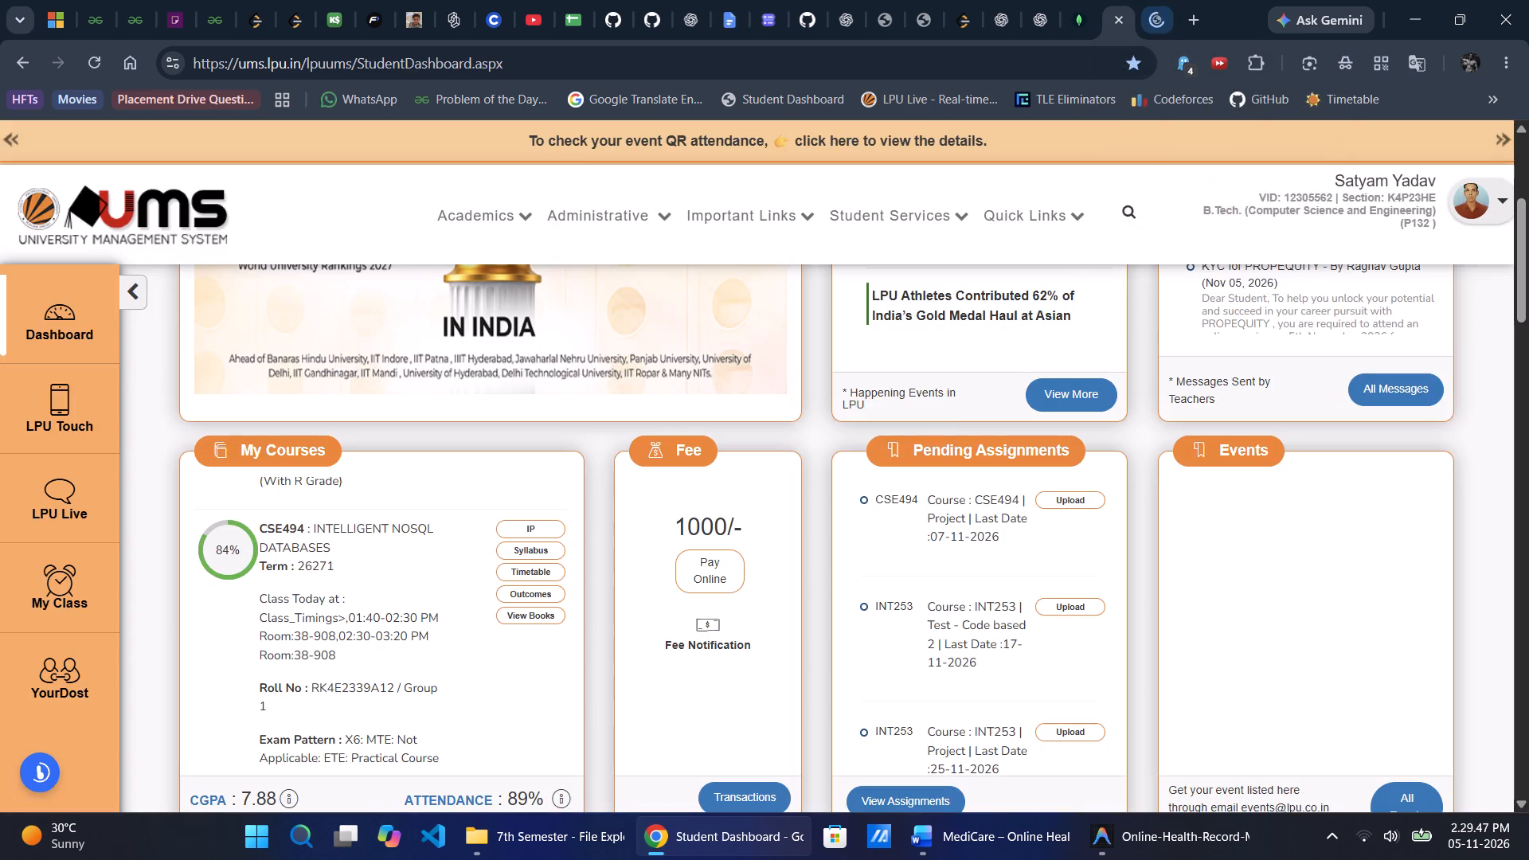
click(1143, 0)
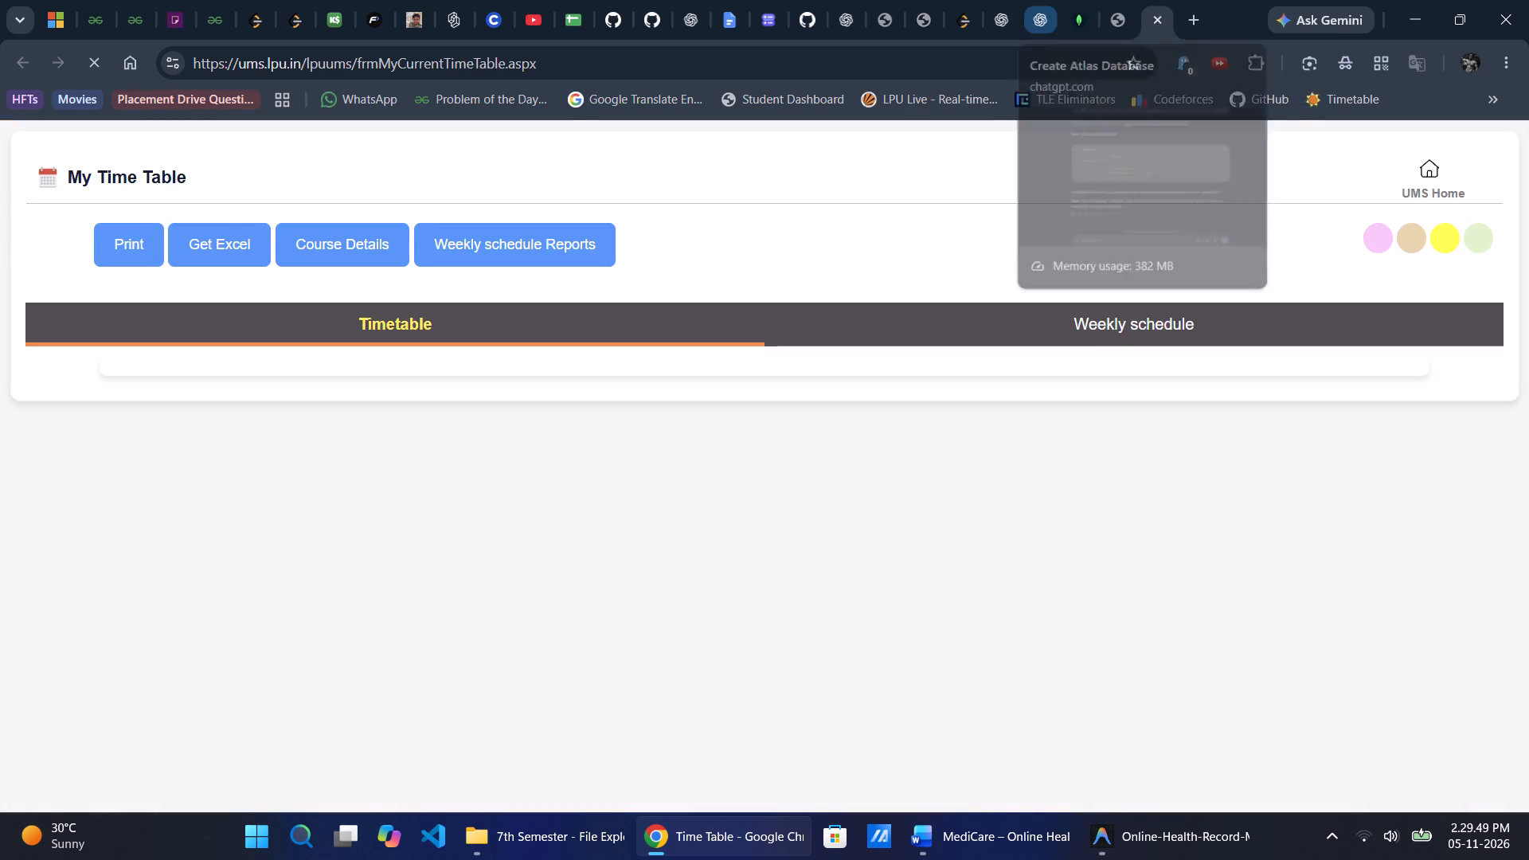
Check the XenoCRM cluster overview in MongoDB Atlas.
click(1079, 0)
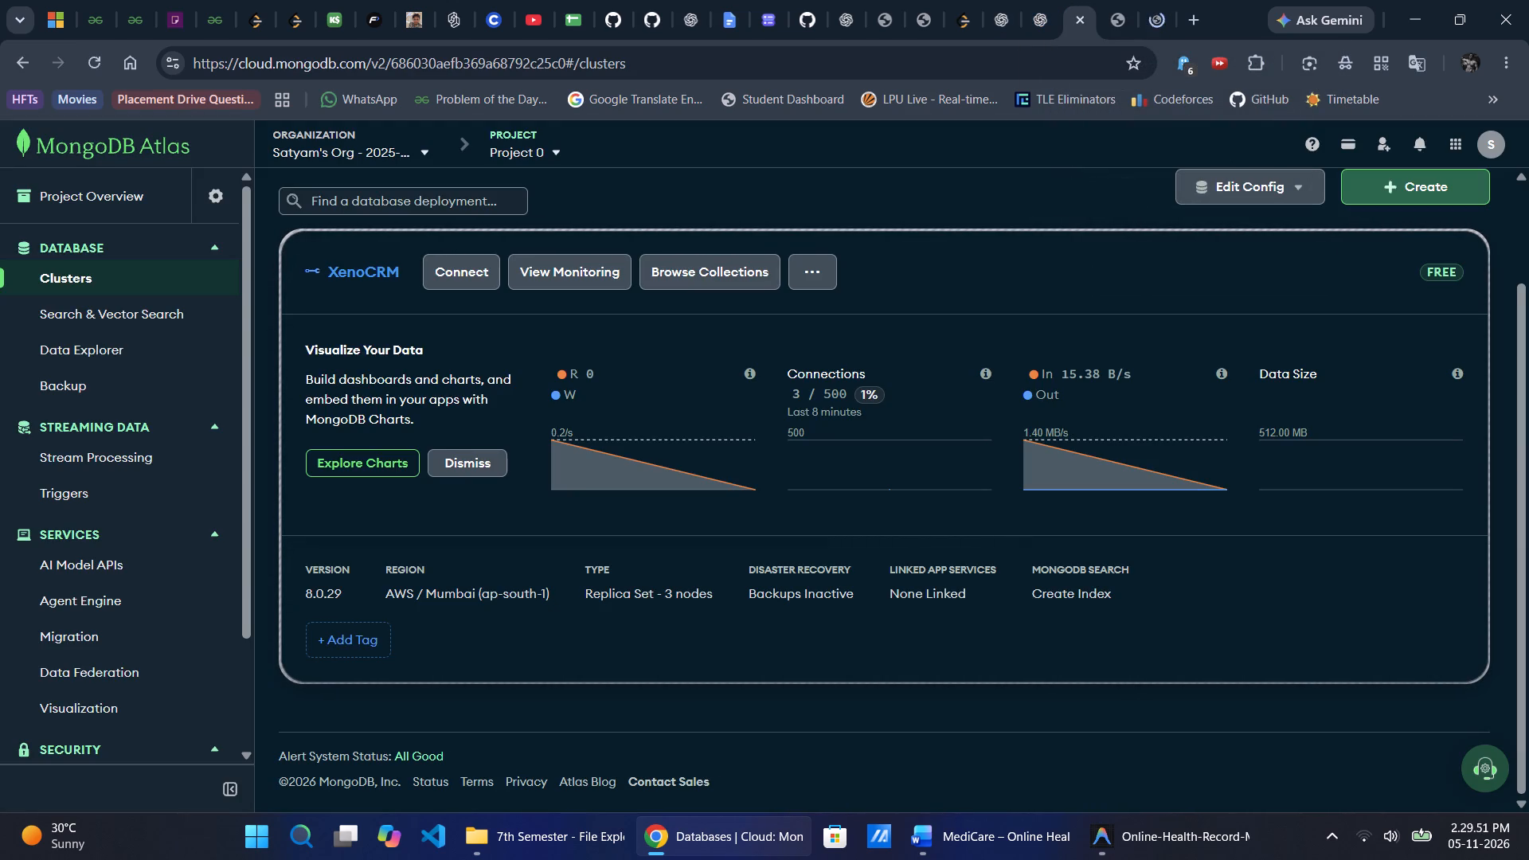
scroll(1002, 389, up, 1)
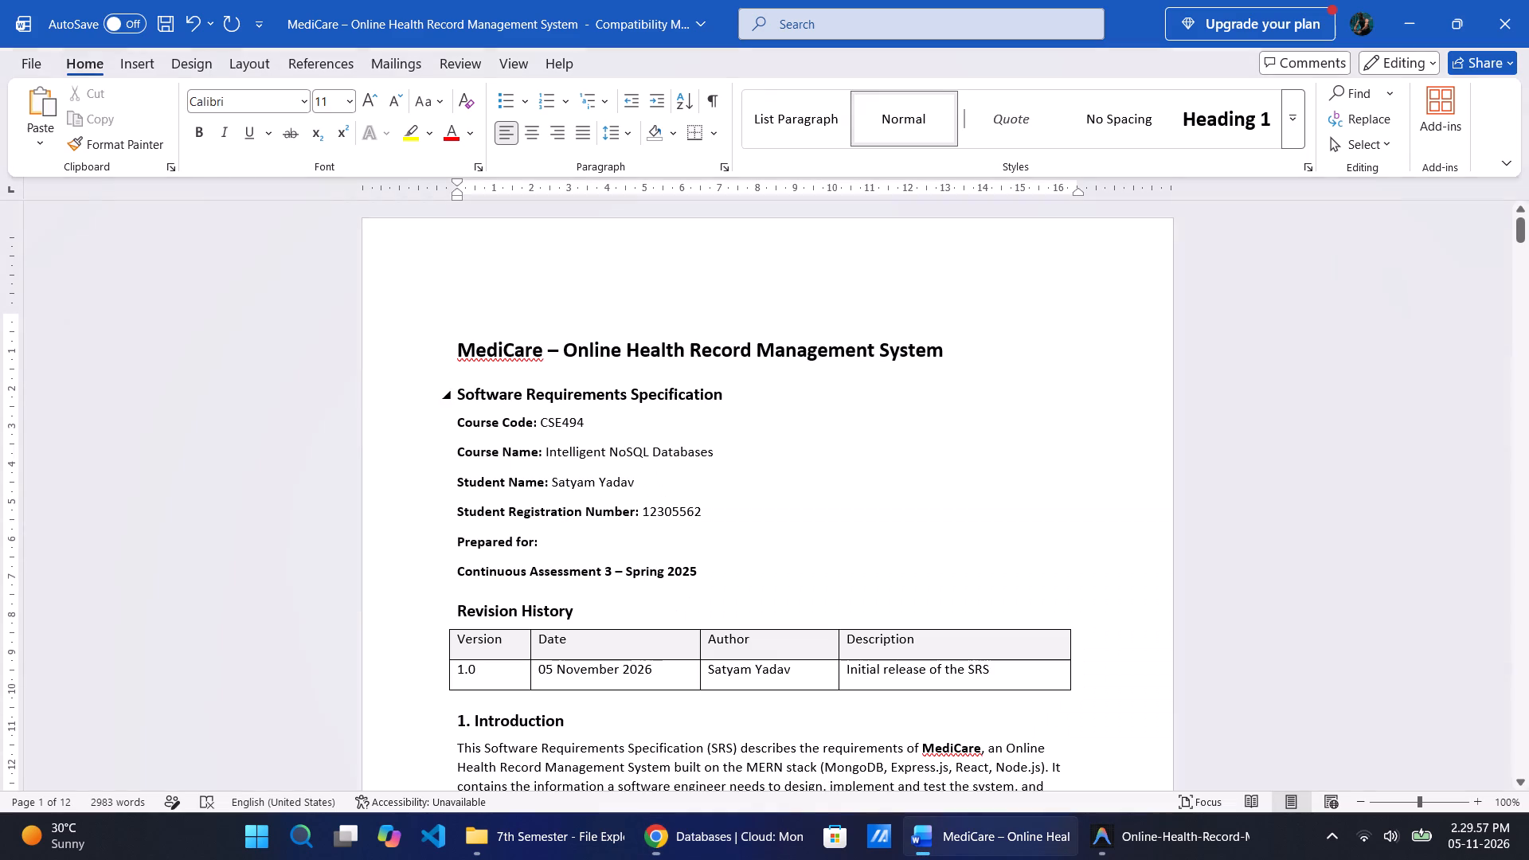
Switch to the MediCare requirements document in Word and review its course details, revision history and introduction.
scroll(1156, 447, down, 1)
scroll(1057, 453, up, 1)
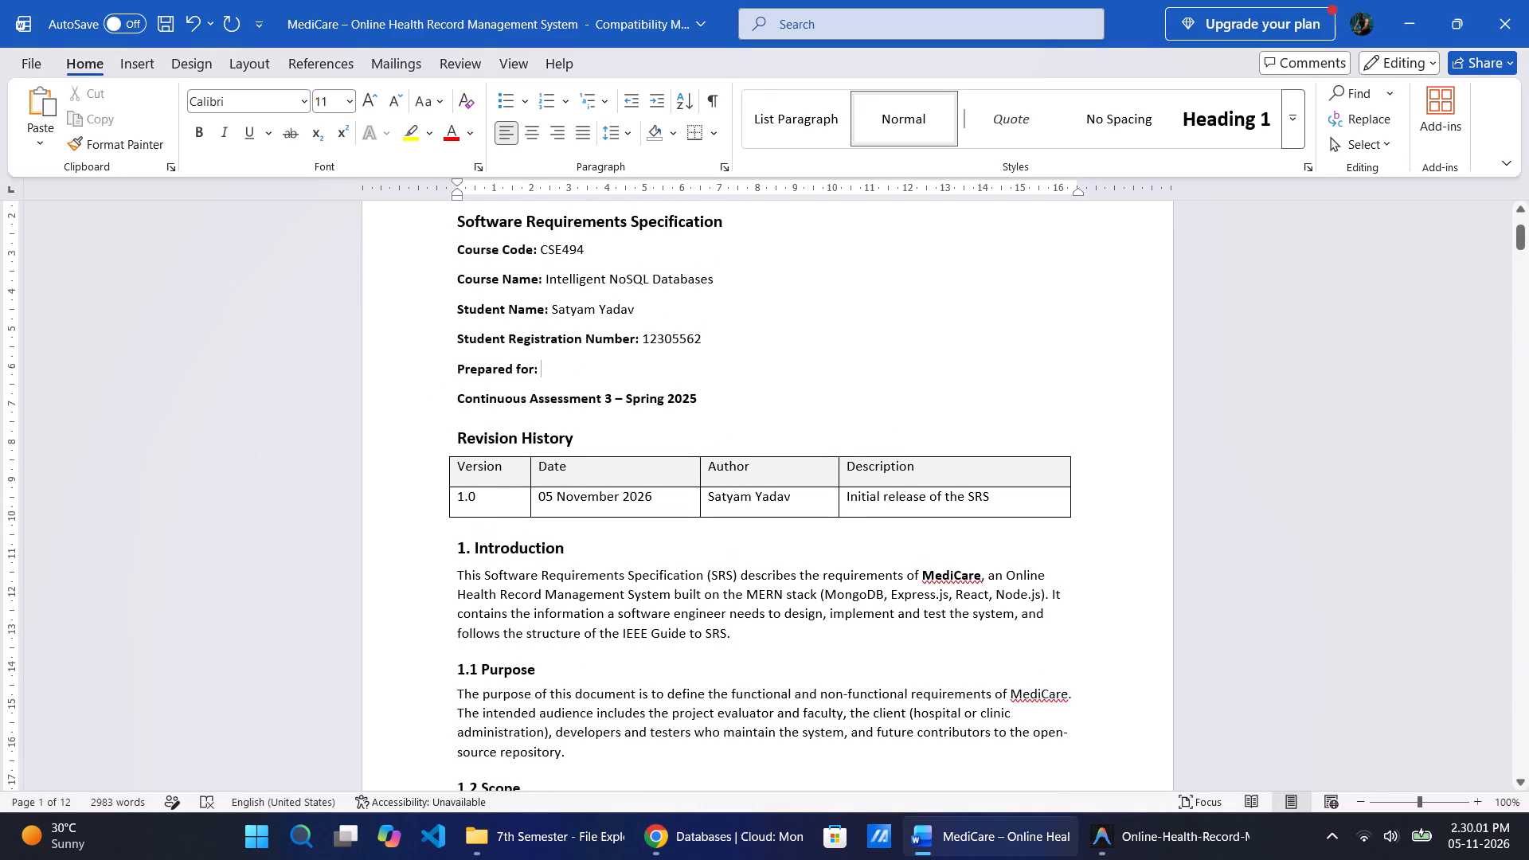
scroll(1207, 447, down, 1)
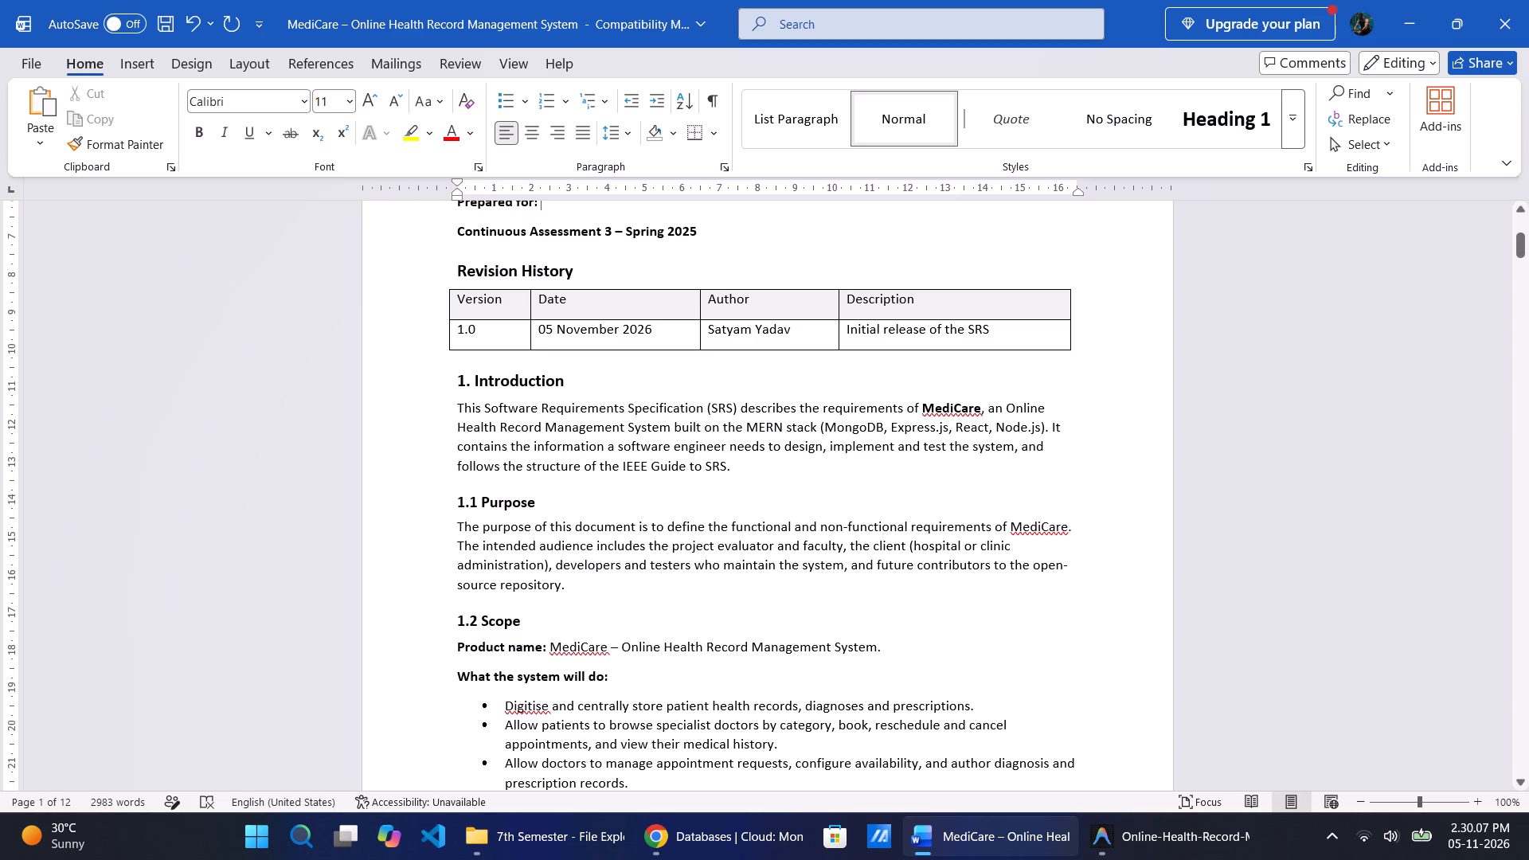
scroll(1207, 447, down, 1)
scroll(1181, 439, up, 1)
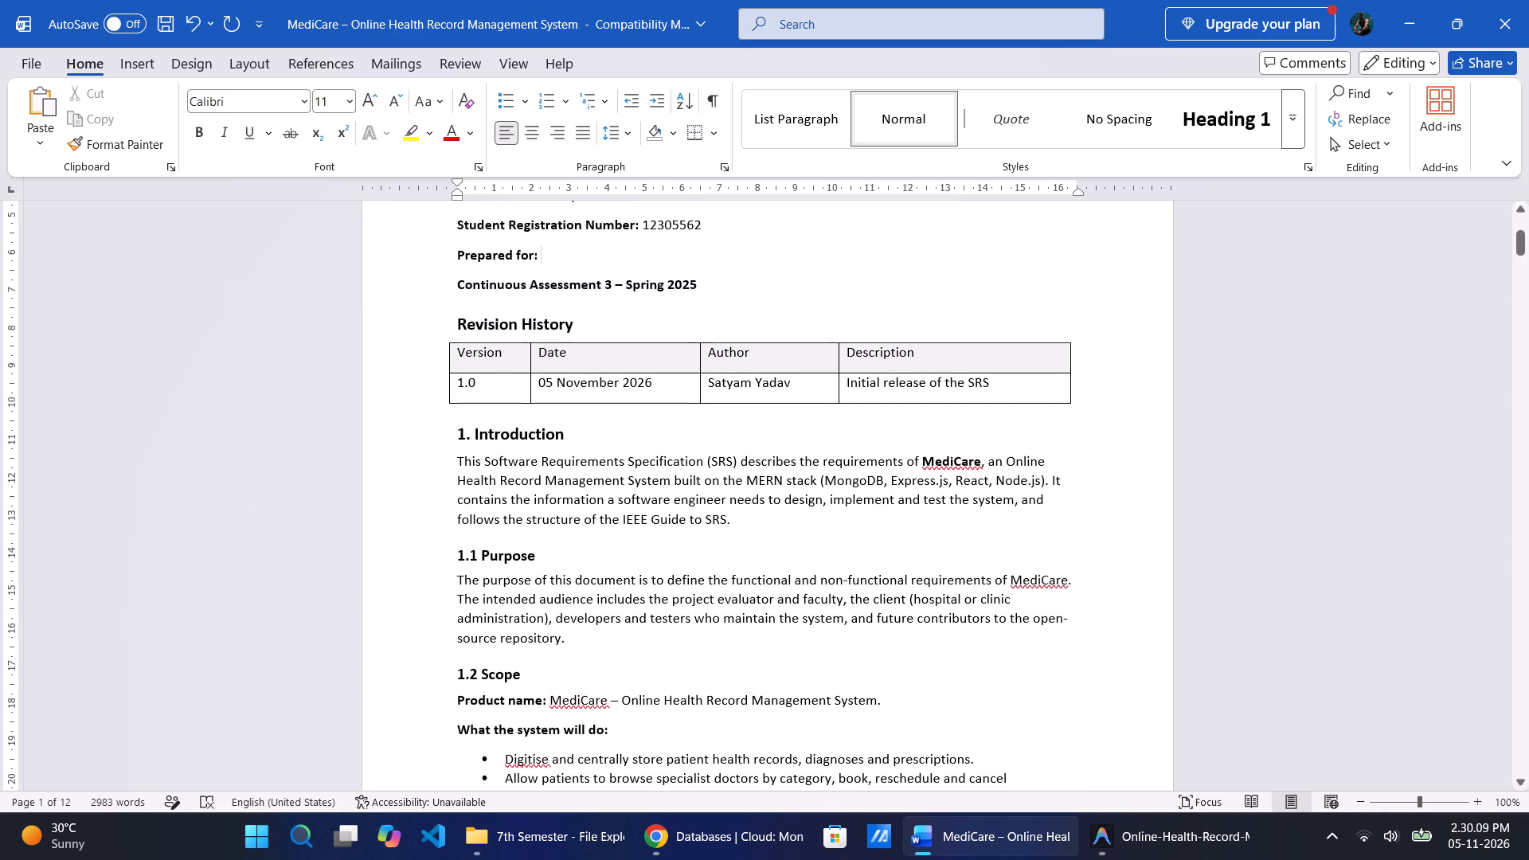
scroll(1124, 451, down, 1)
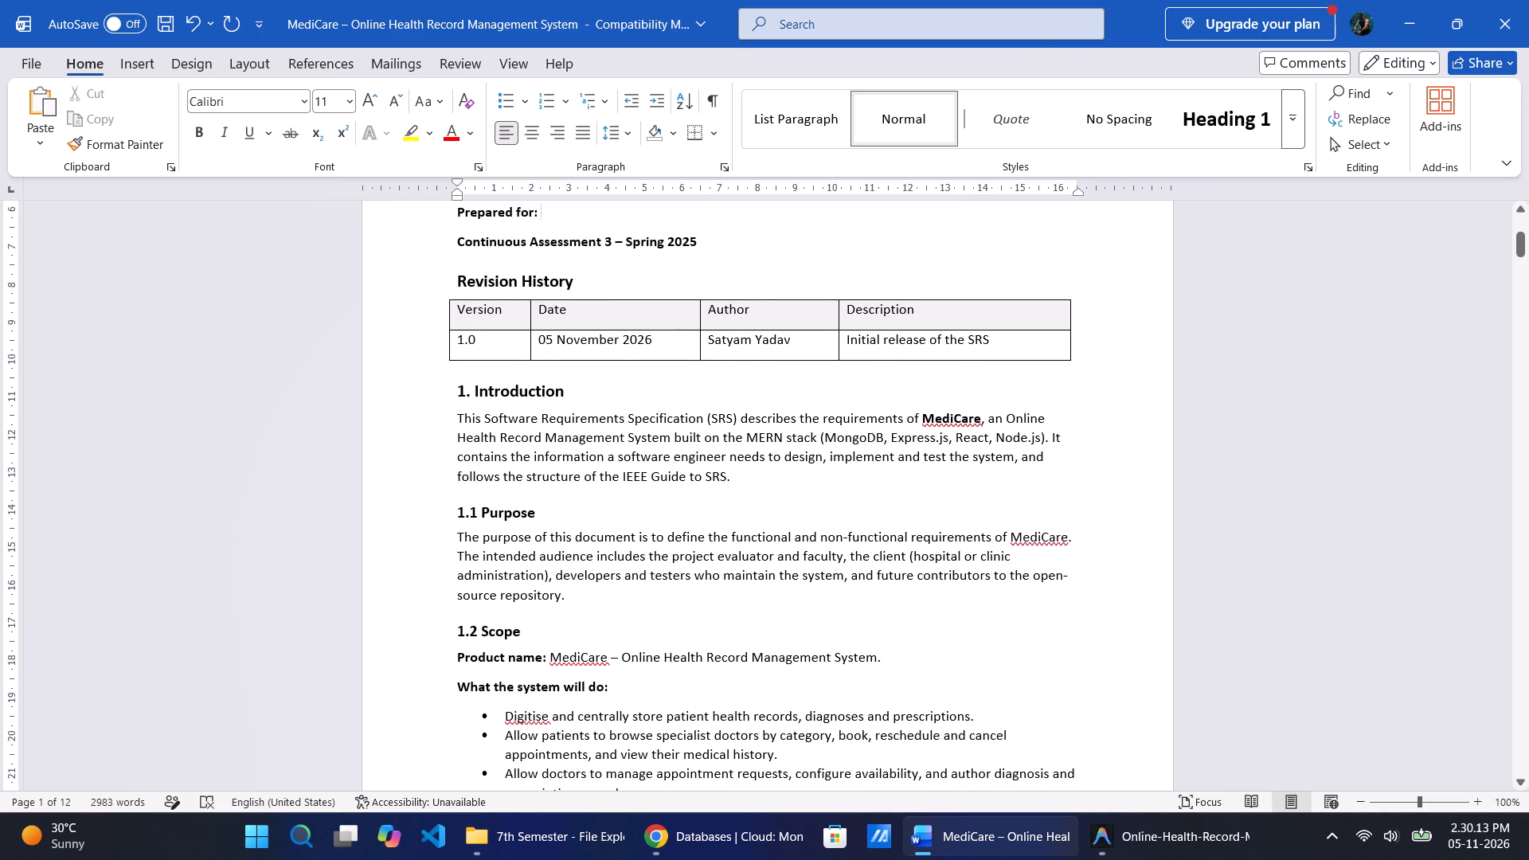
scroll(1124, 451, down, 1)
scroll(1139, 467, up, 1)
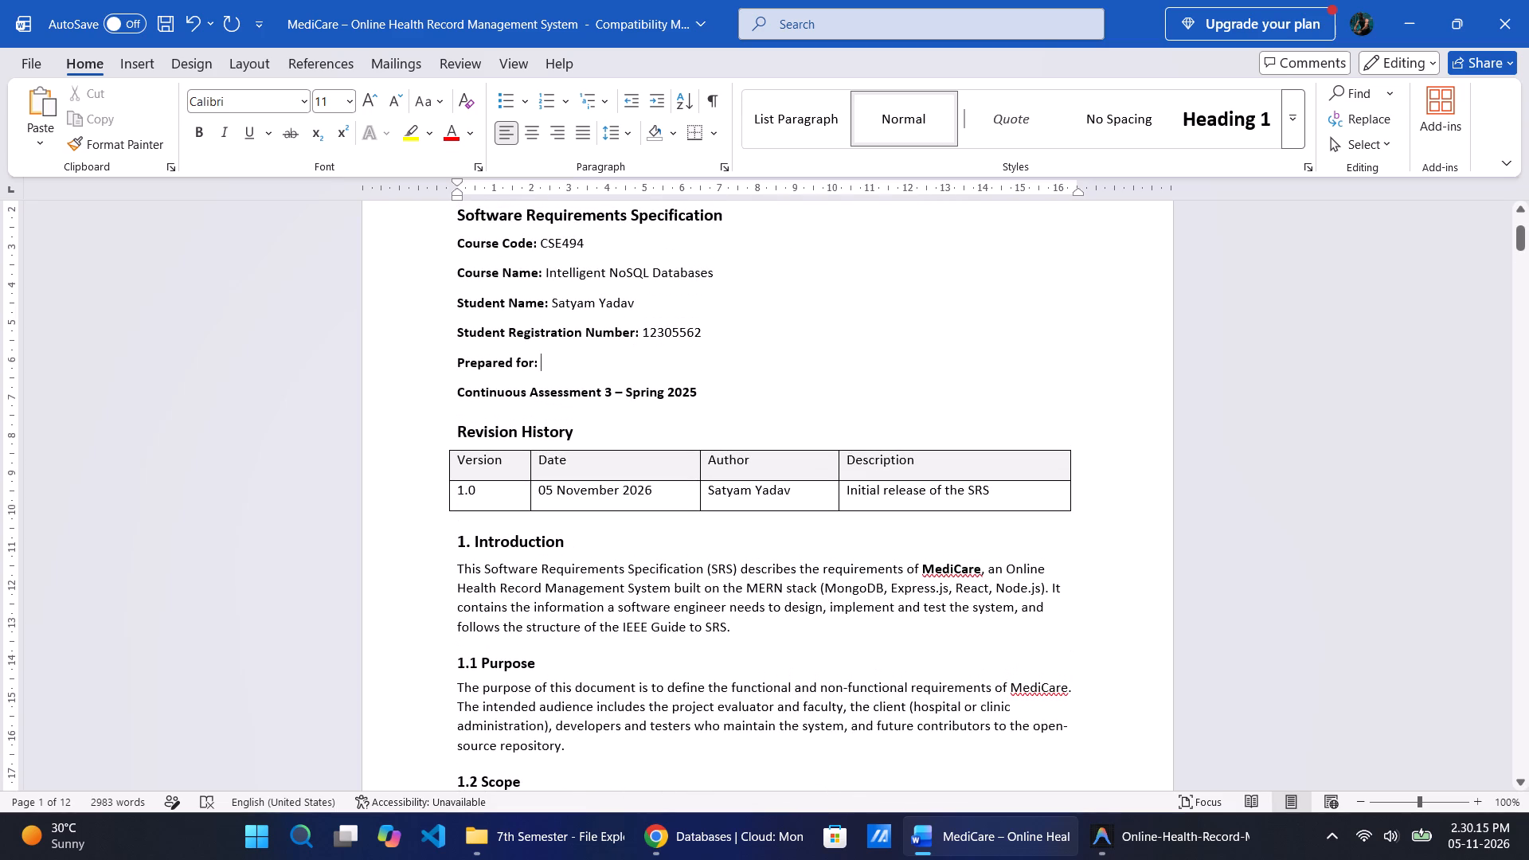
scroll(1139, 467, down, 1)
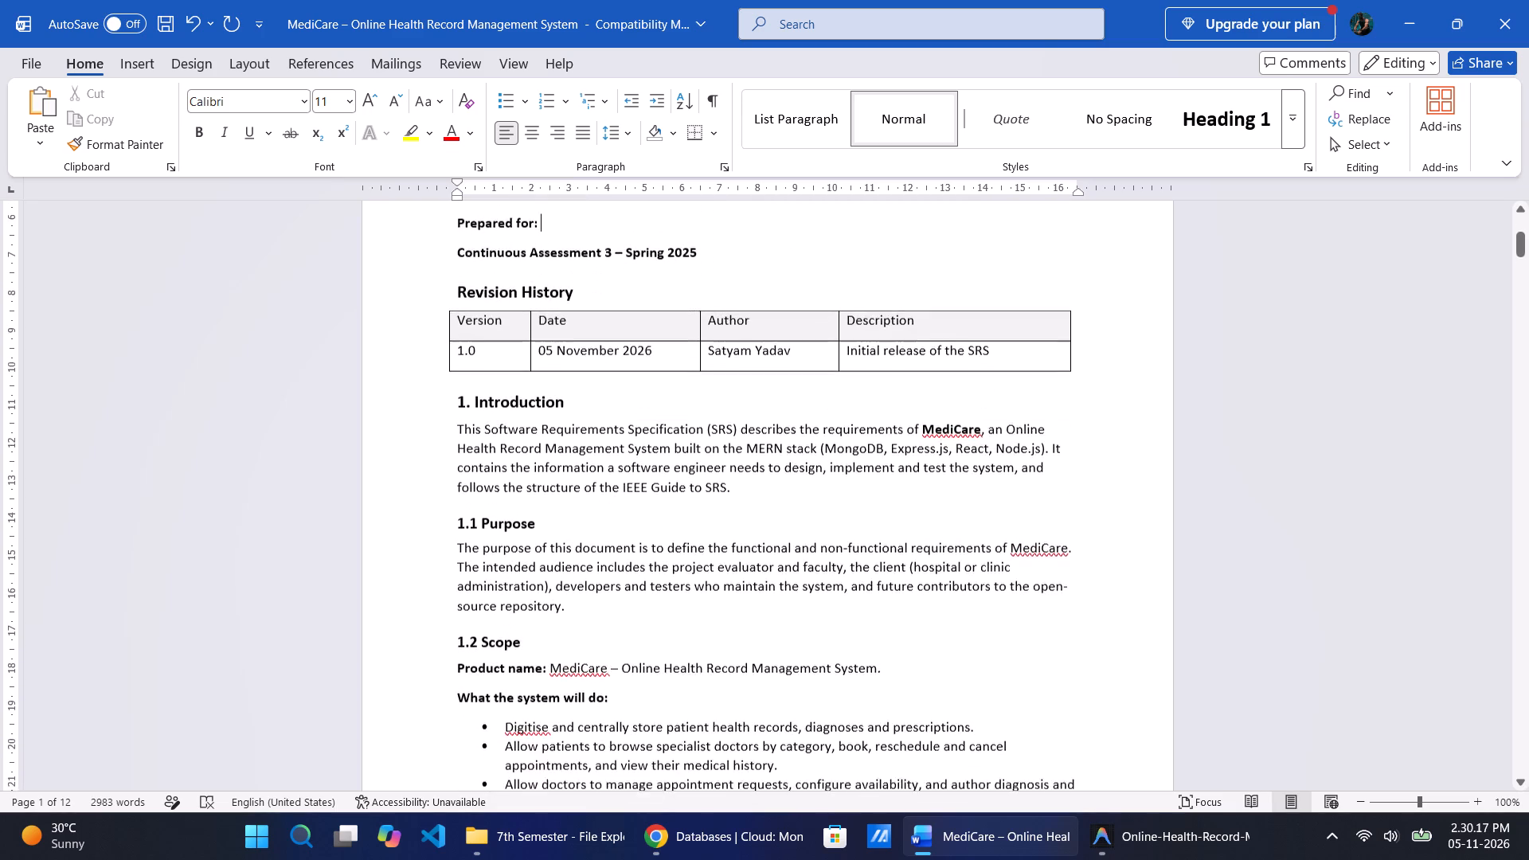
Read through the rest of the requirements document, from the scope to the GitHub link, deployed link, client proof and GST number sections.
scroll(1139, 467, down, 3)
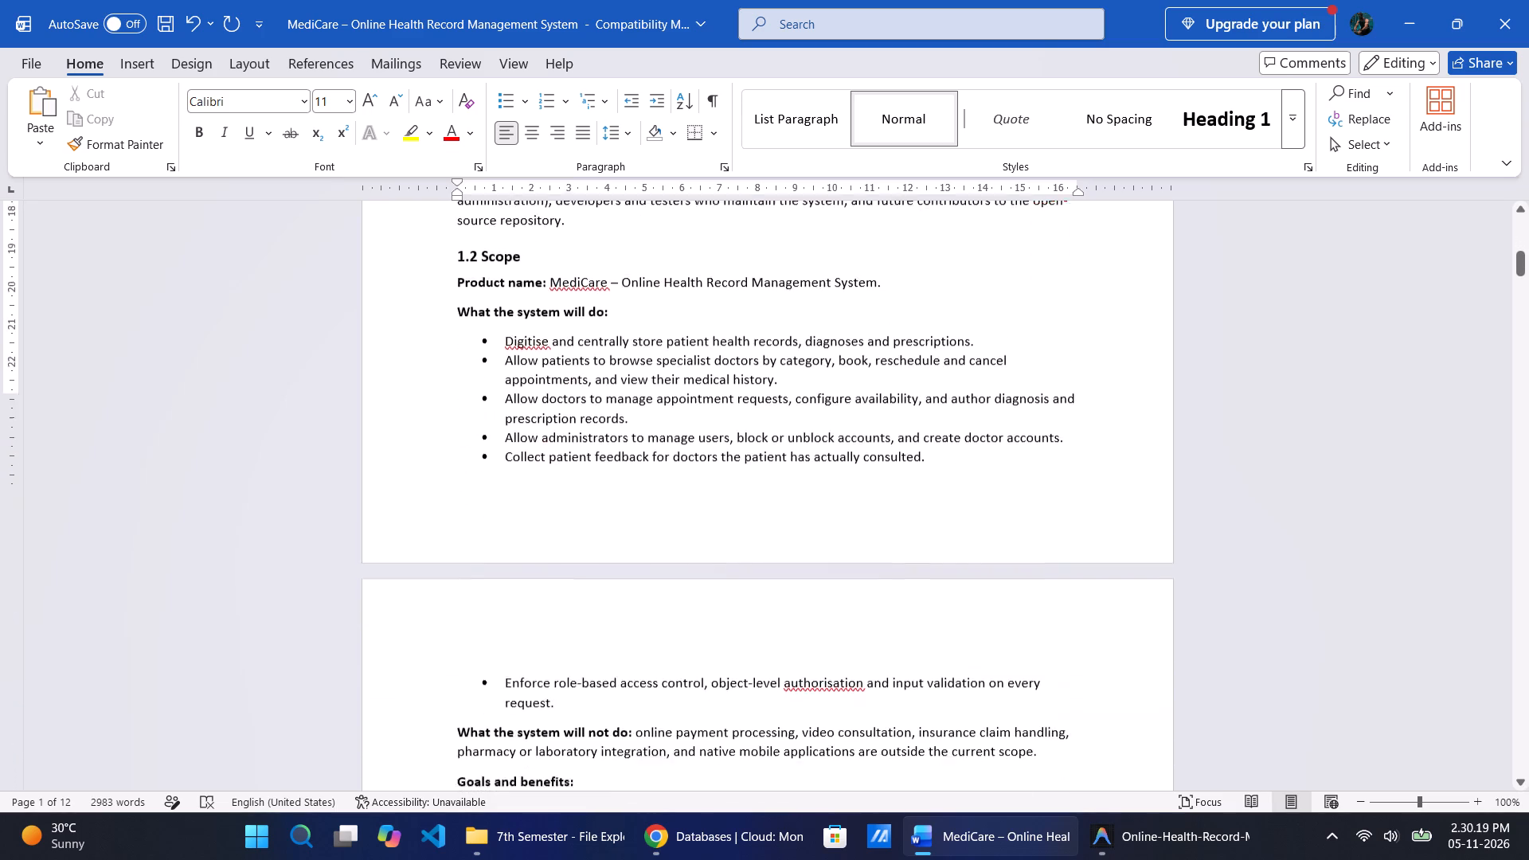
scroll(1139, 467, down, 5)
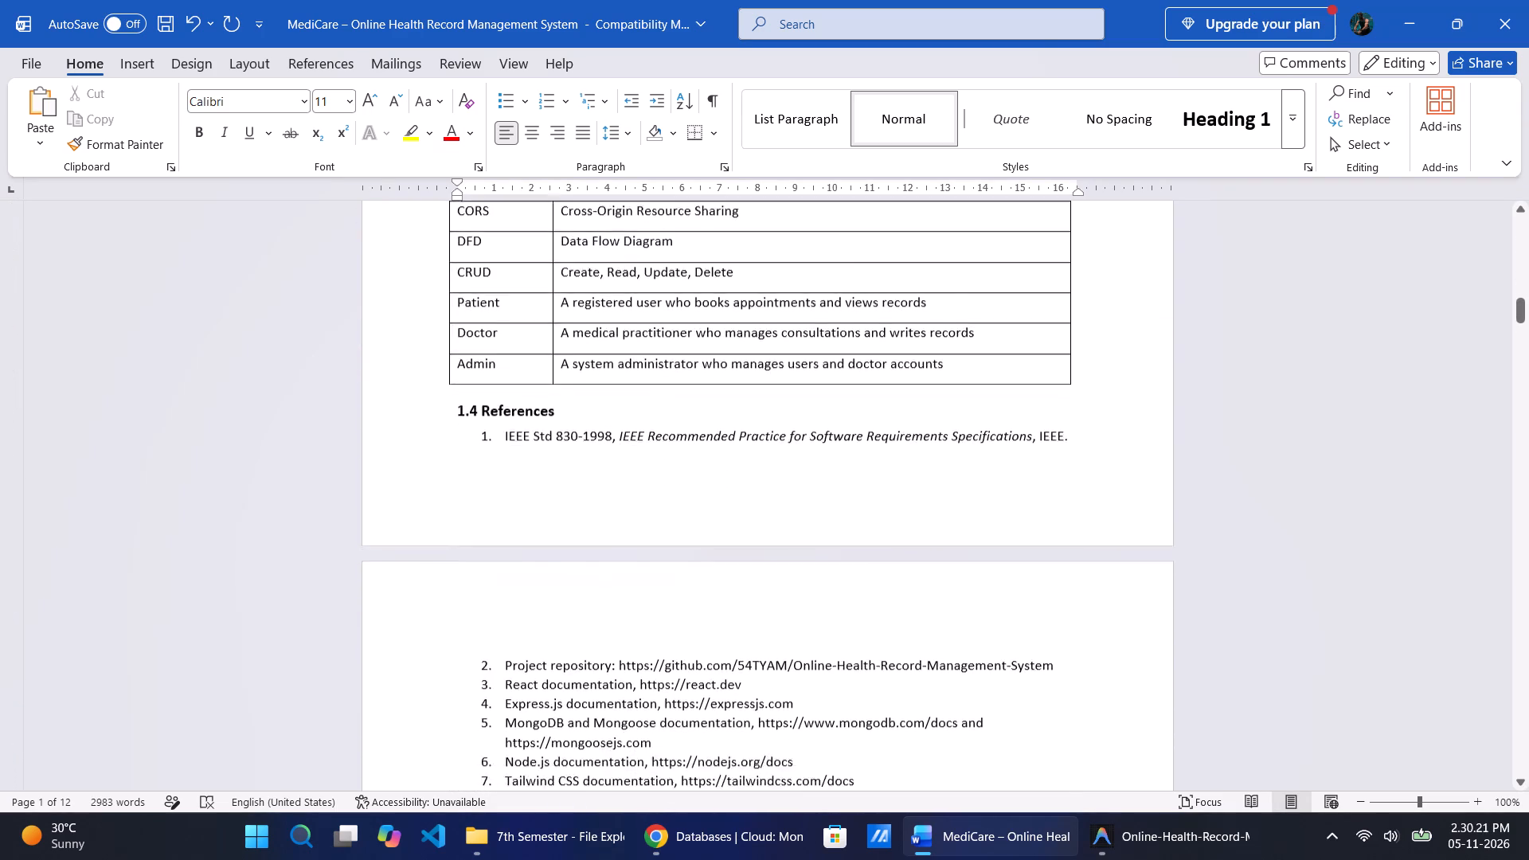
scroll(1139, 467, down, 3)
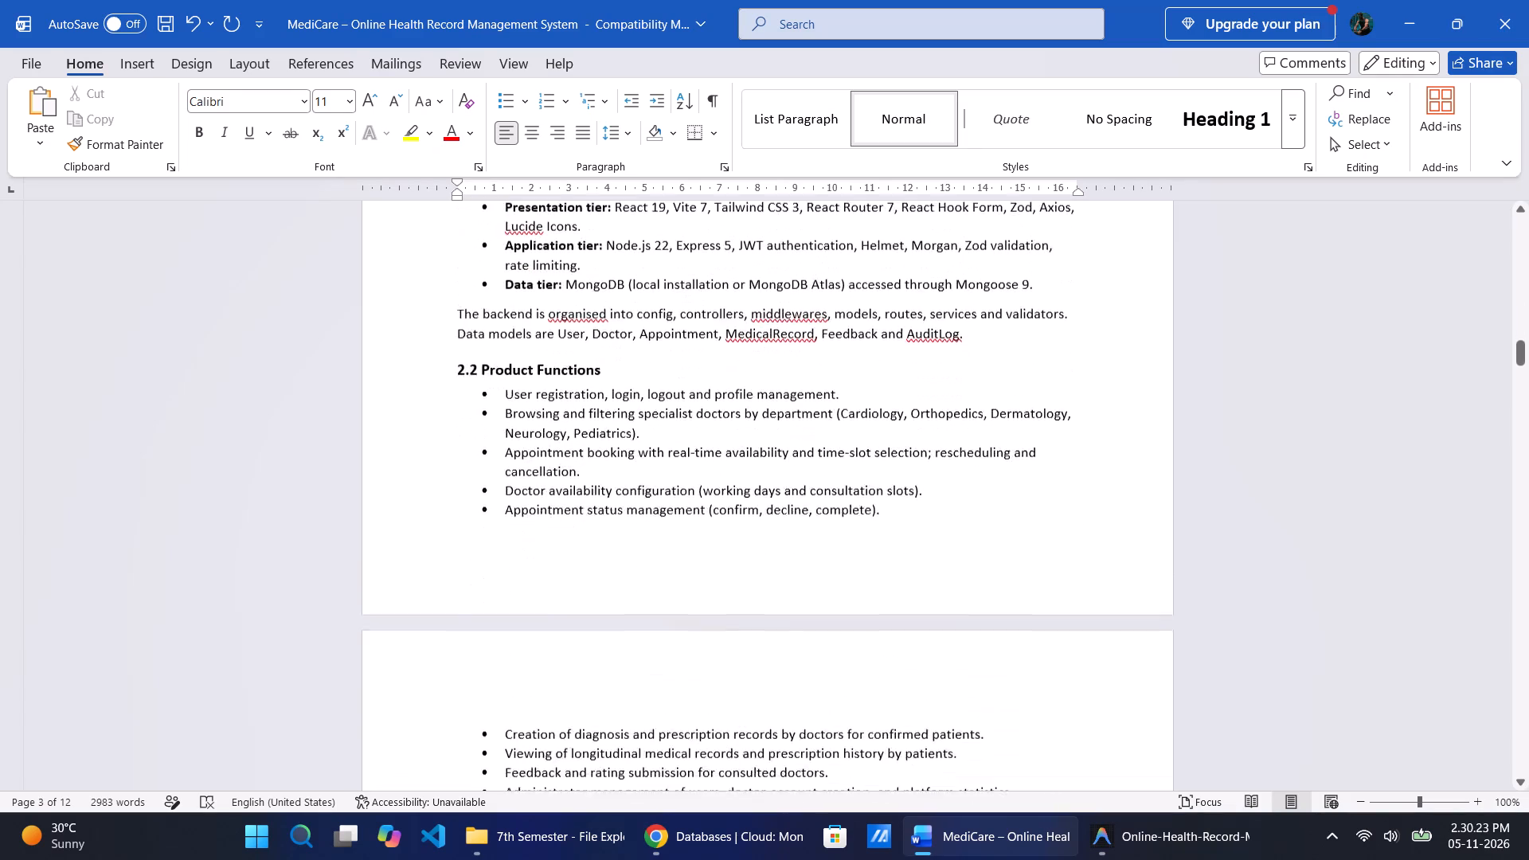
scroll(1139, 467, down, 7)
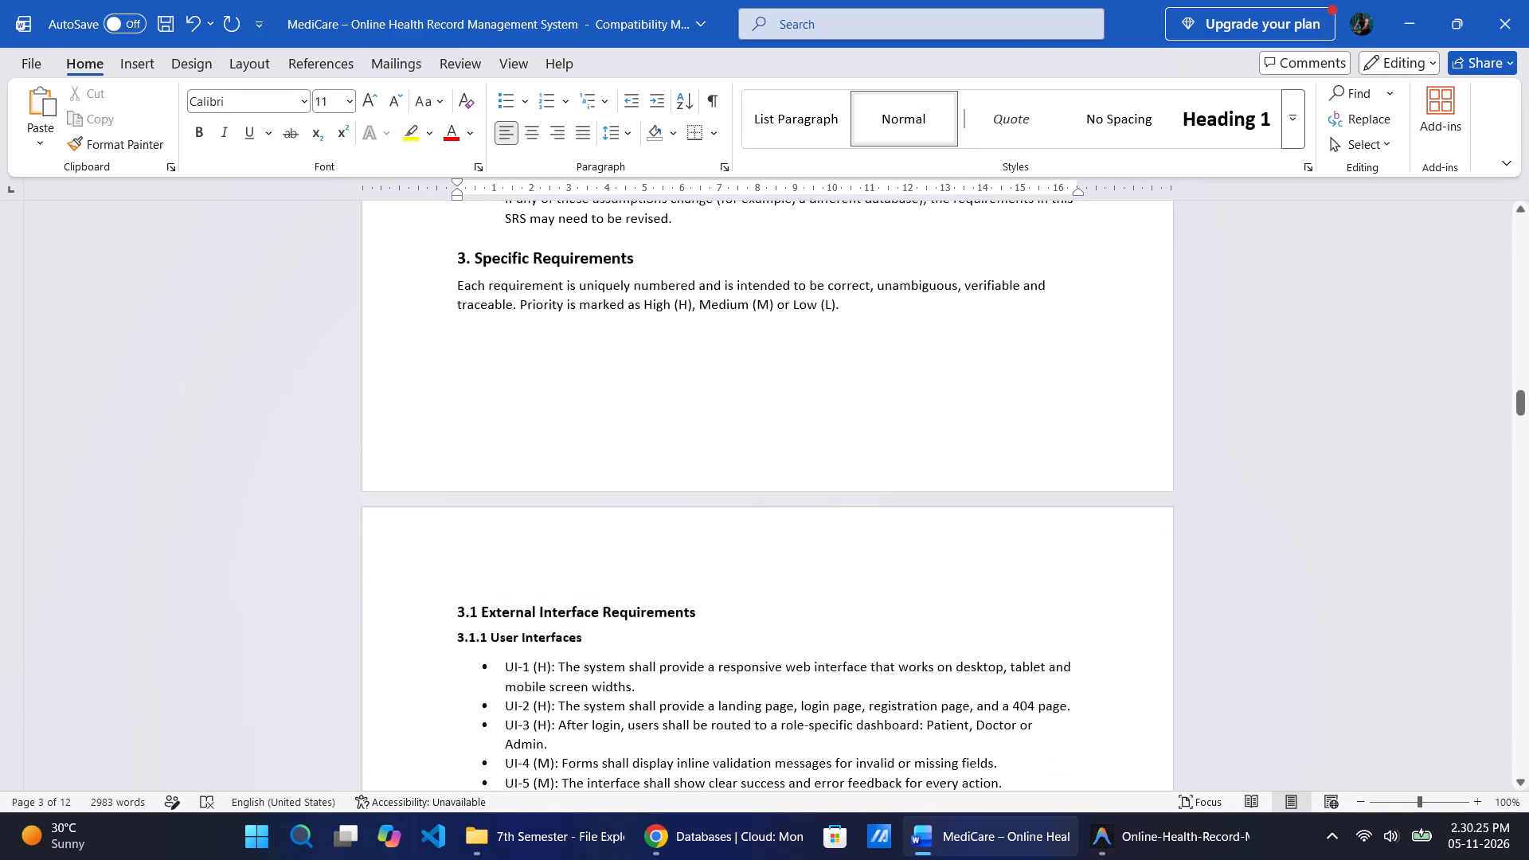
scroll(1139, 467, down, 7)
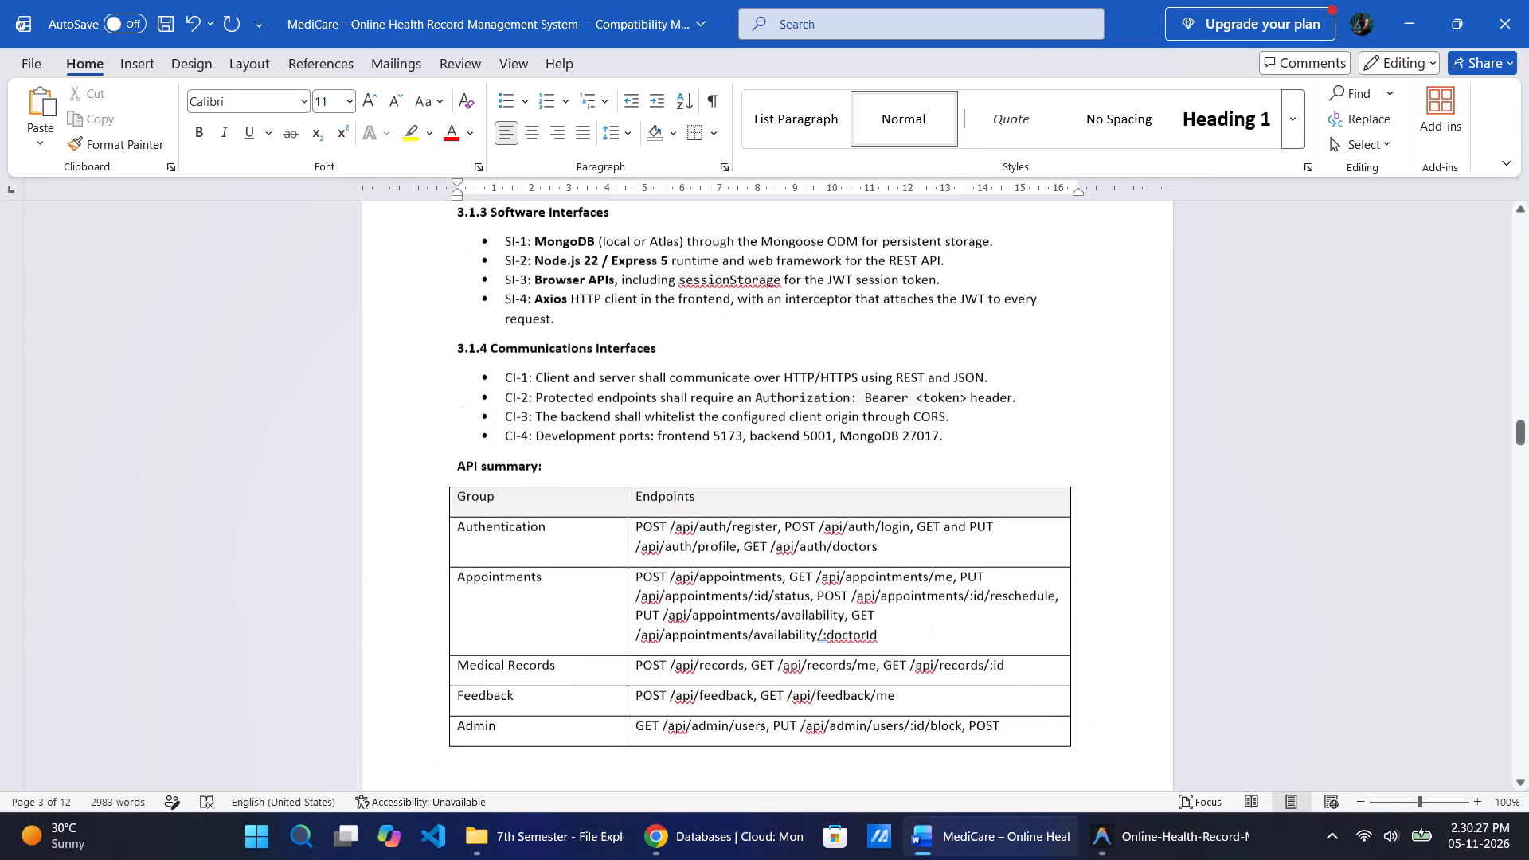
scroll(1139, 467, down, 4)
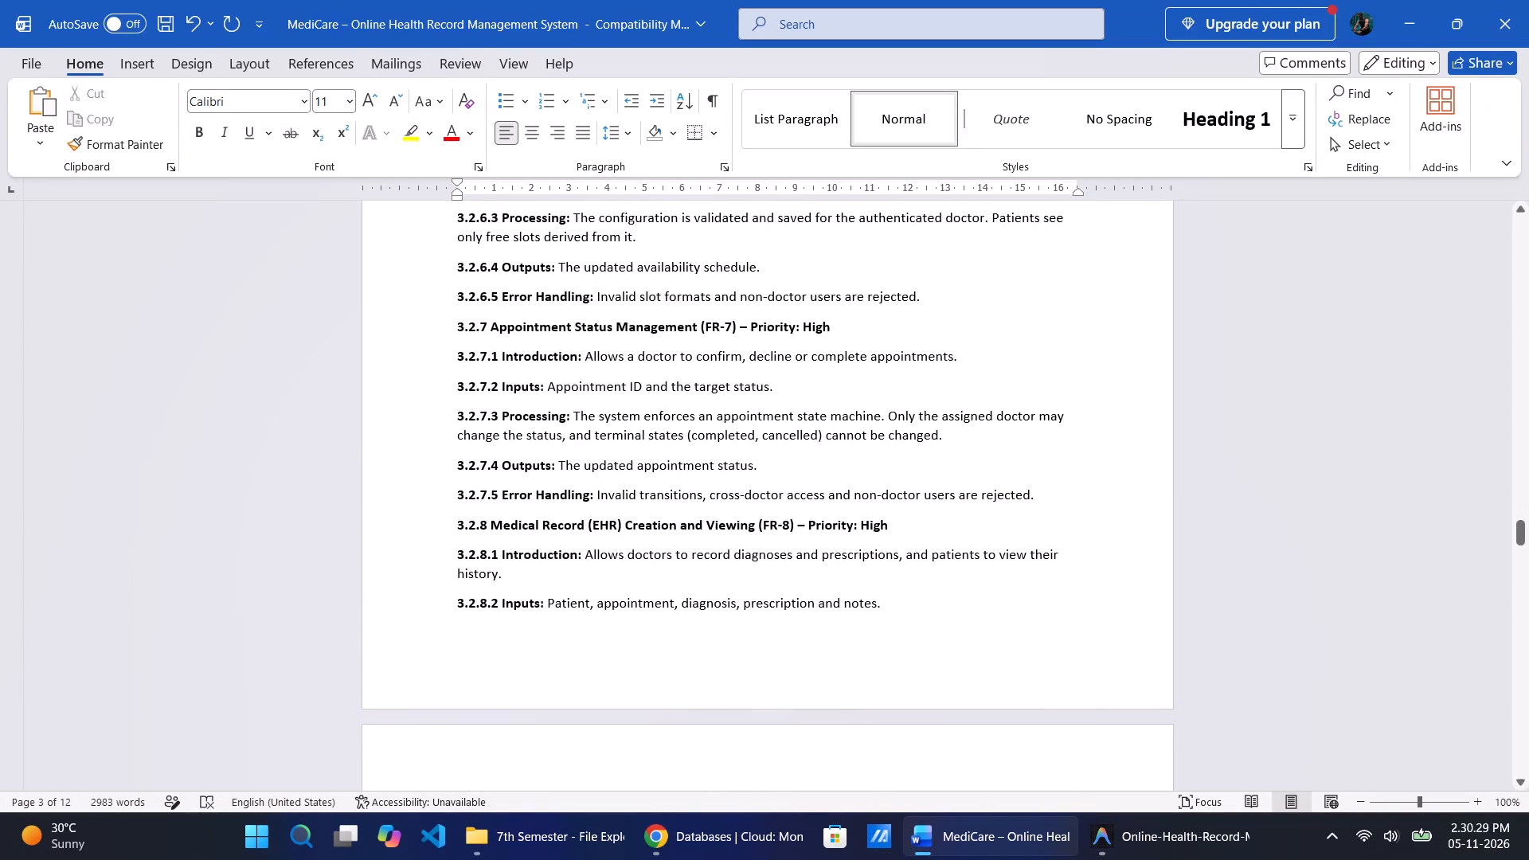
scroll(1139, 467, down, 4)
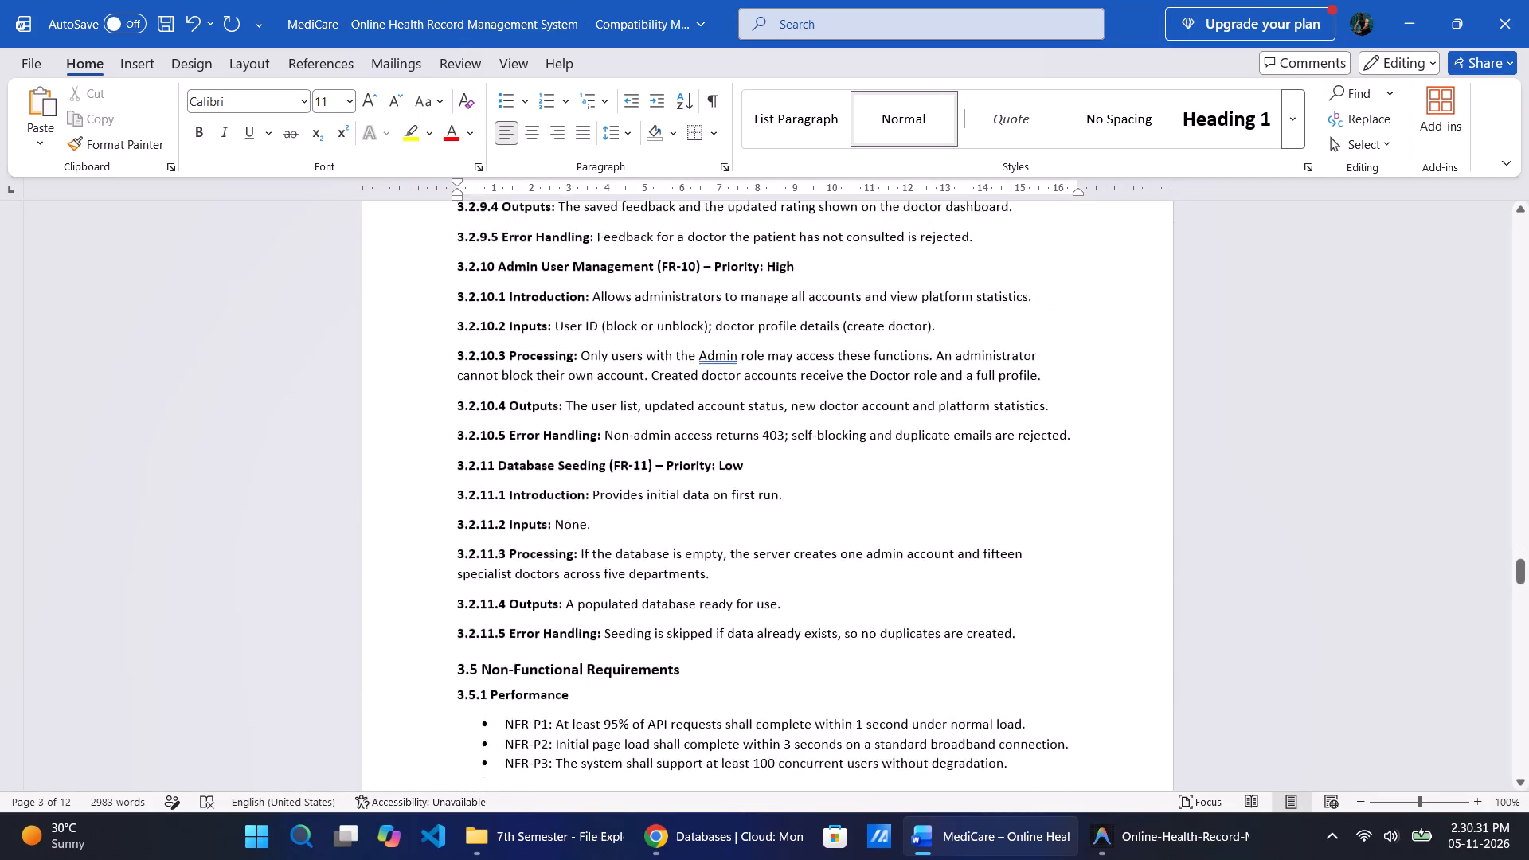
scroll(1139, 467, down, 5)
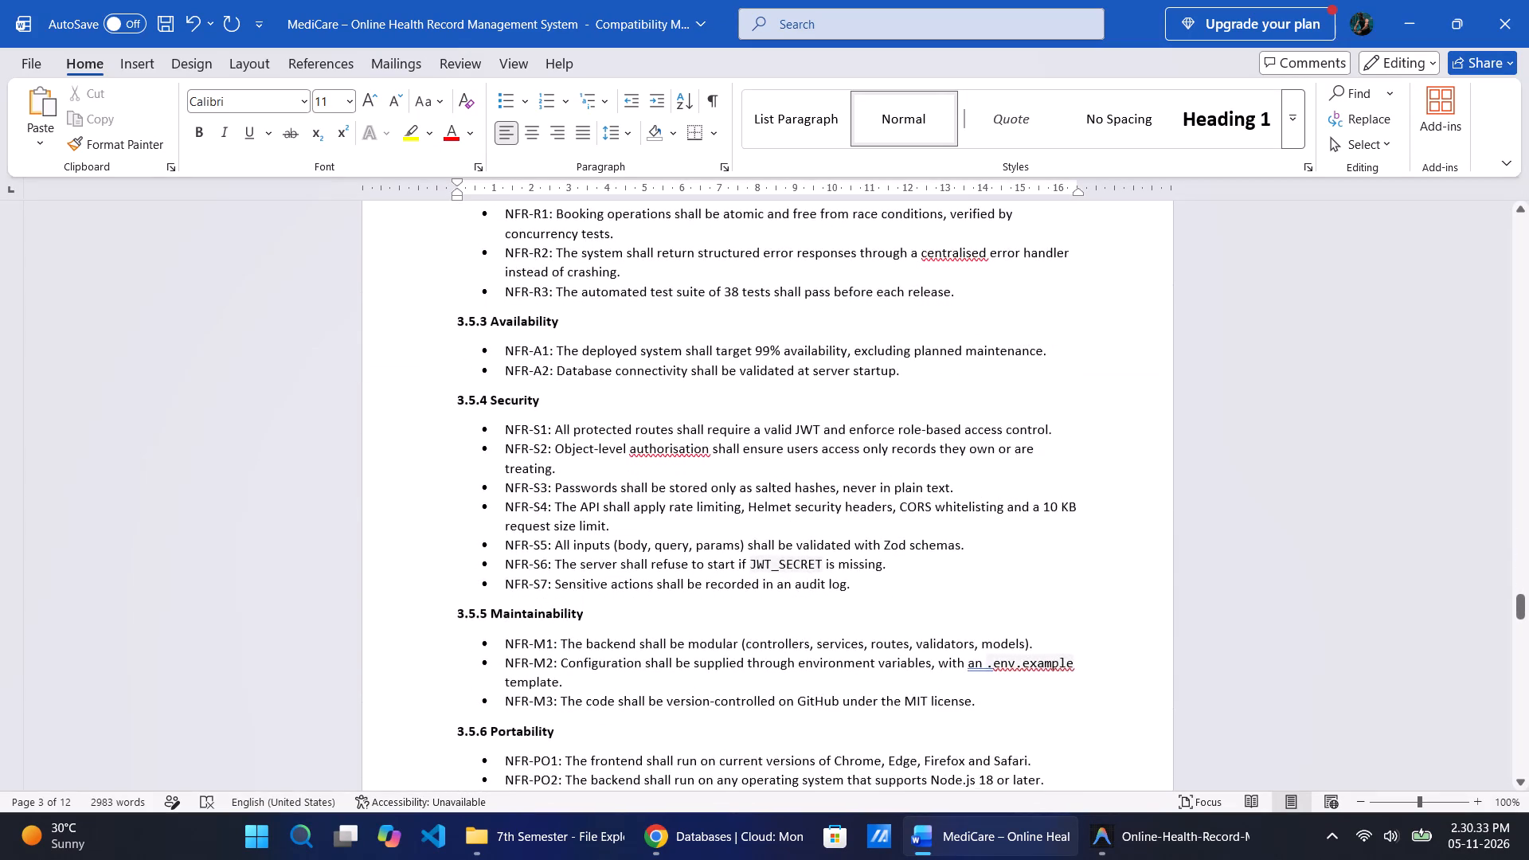
scroll(1139, 467, down, 4)
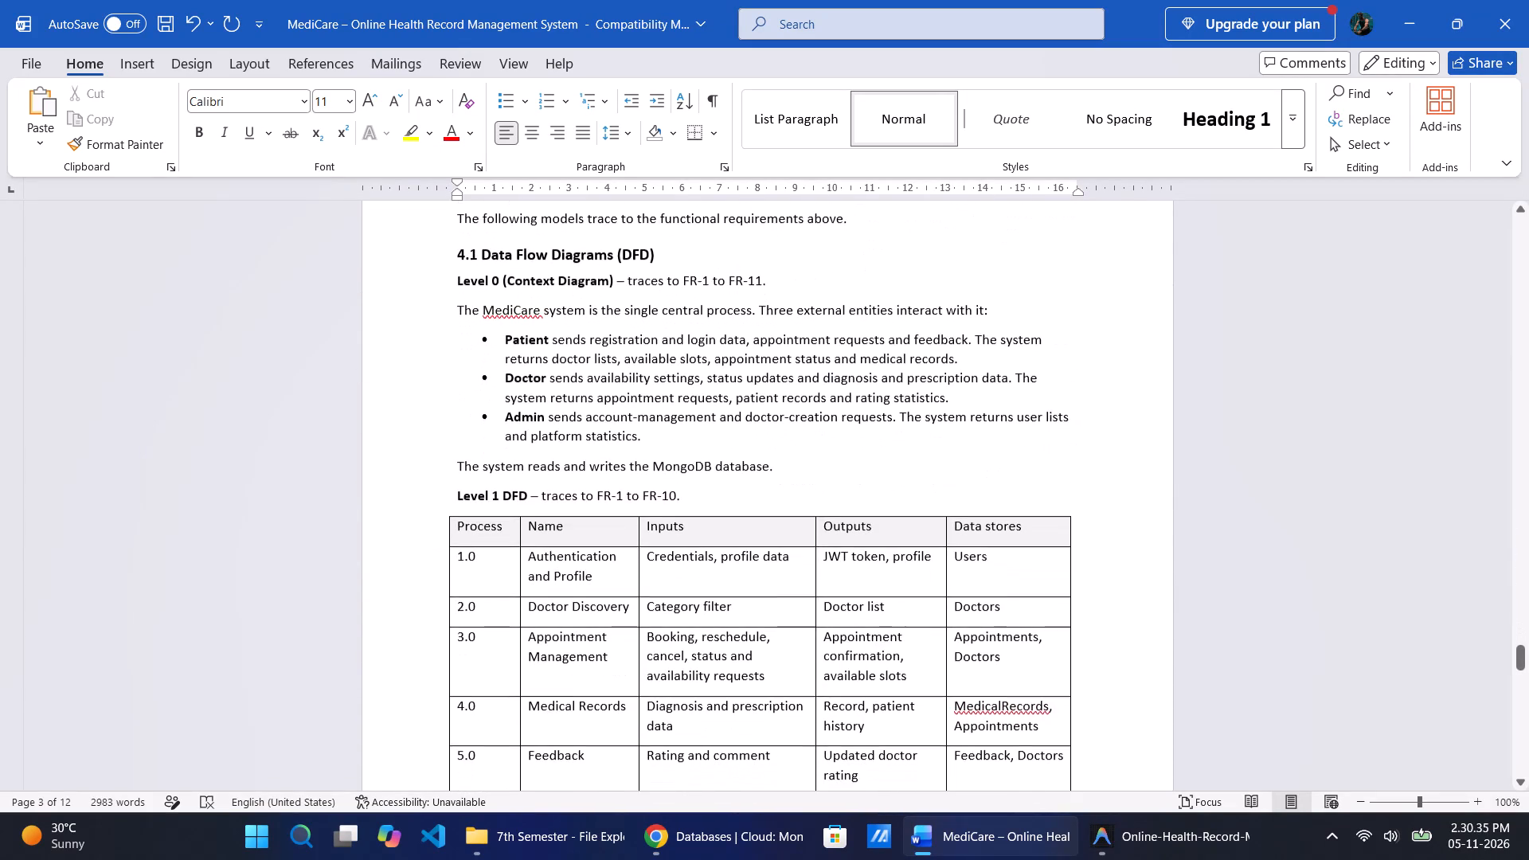
scroll(1139, 467, down, 4)
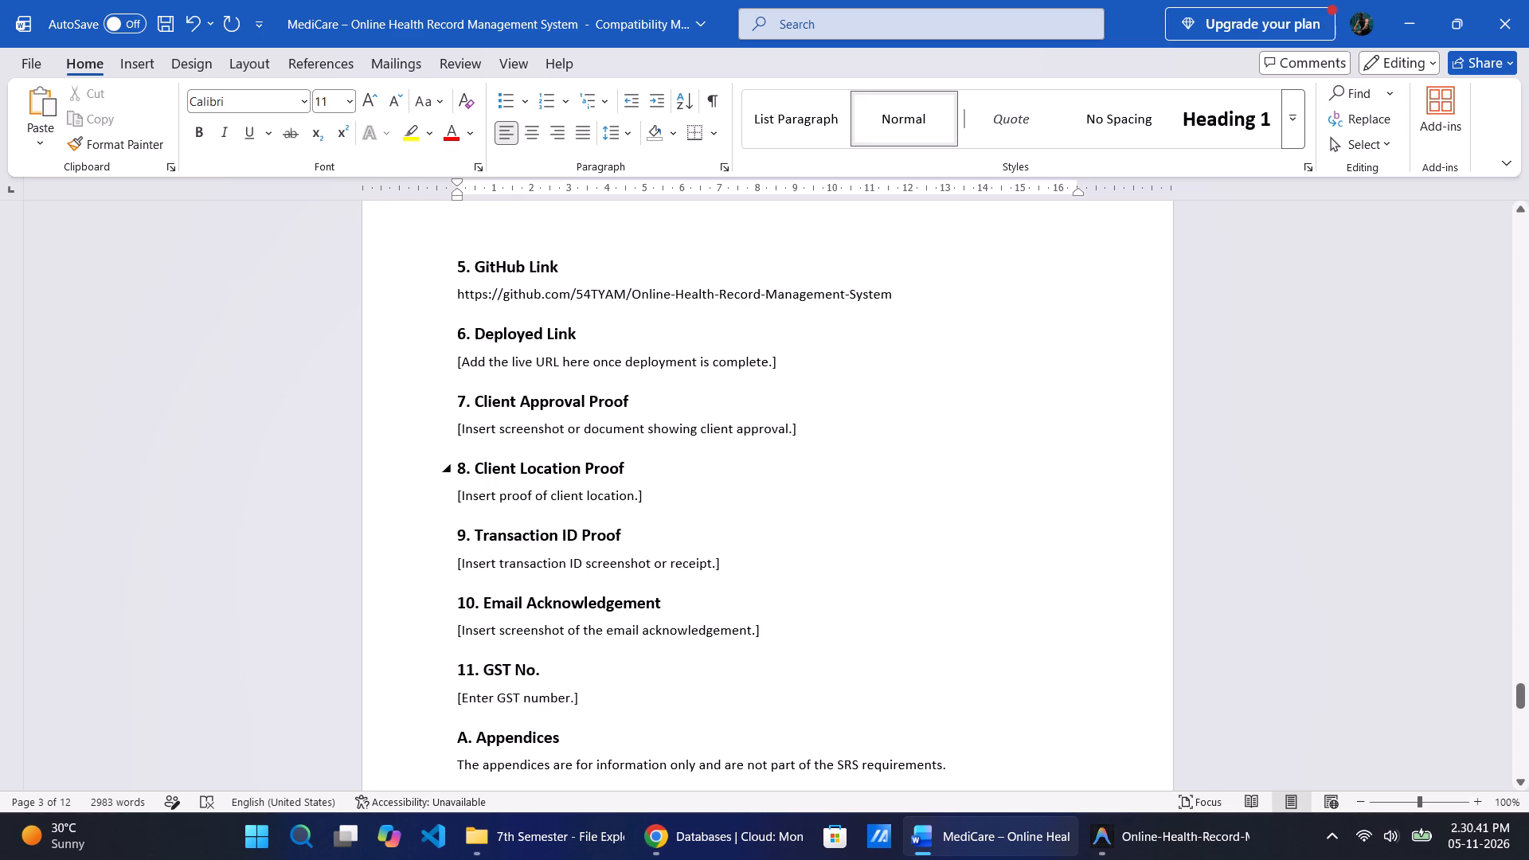
scroll(963, 451, down, 1)
scroll(963, 451, up, 1)
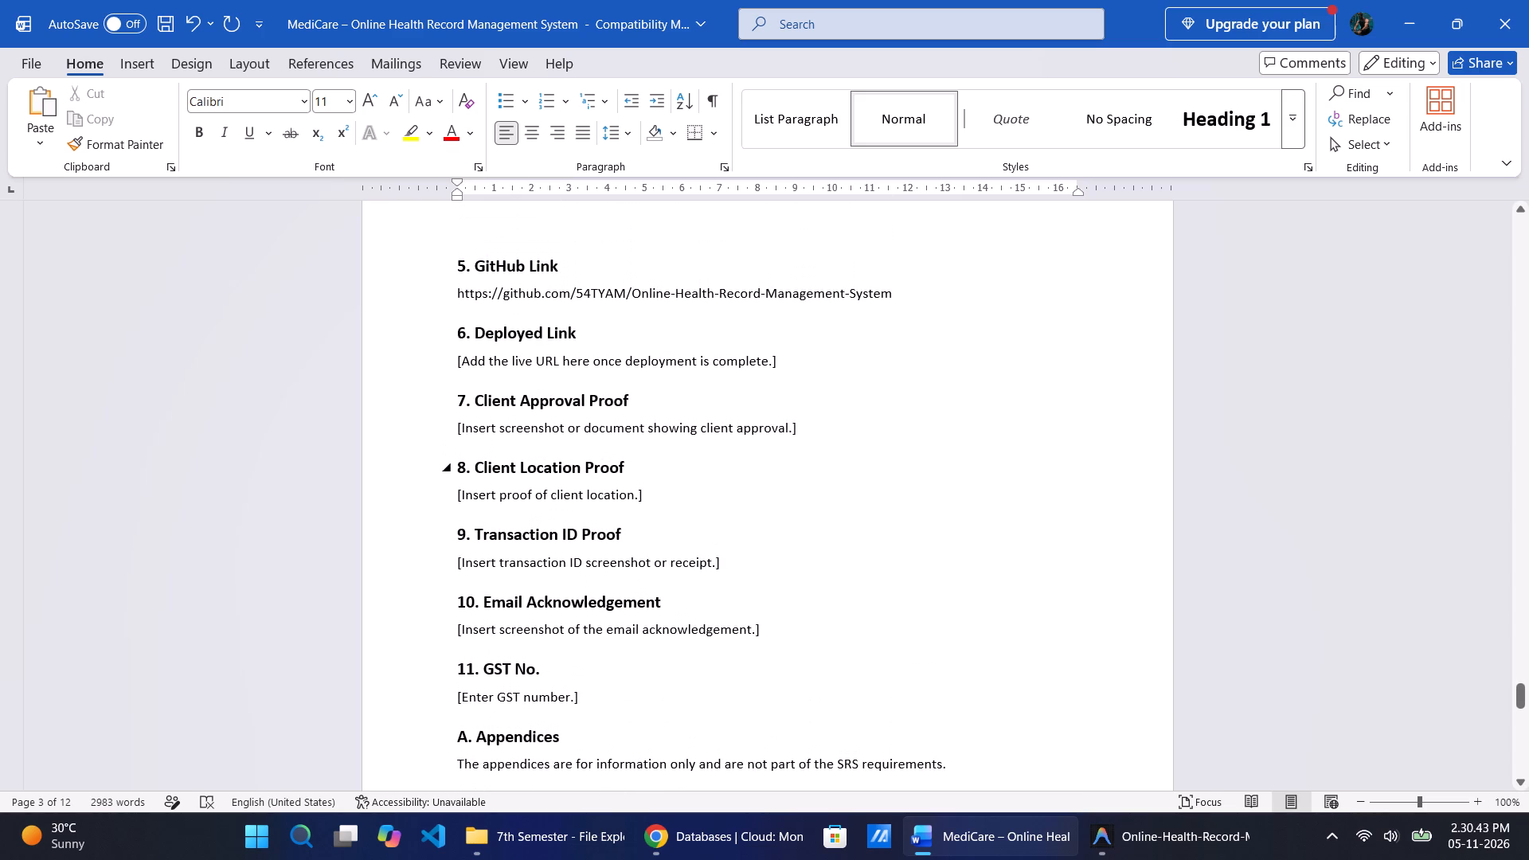
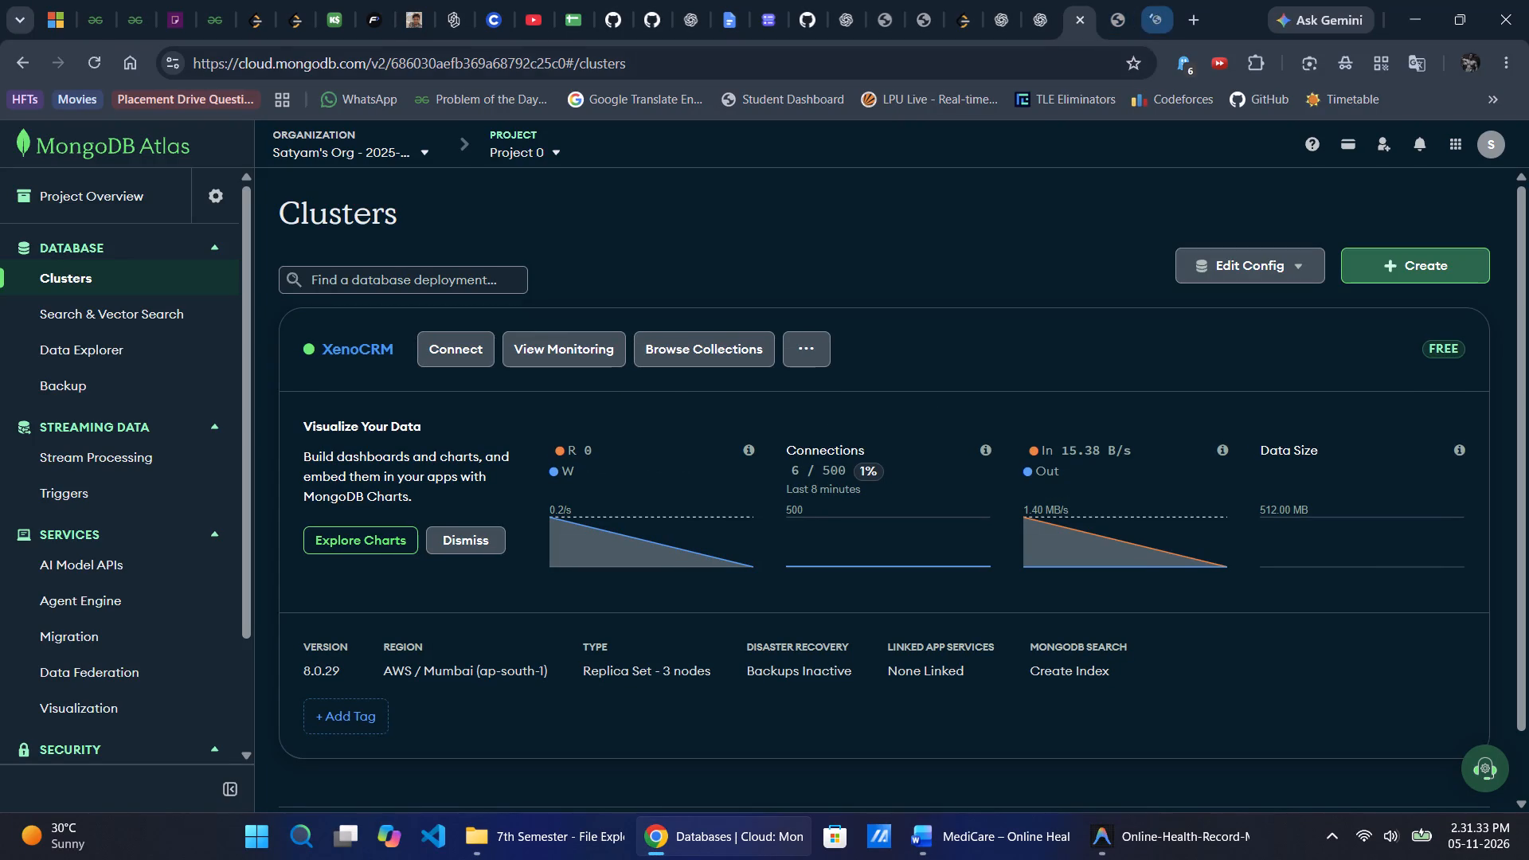
Return to the My Time Table page of the university portal.
click(1152, 0)
scroll(971, 459, down, 6)
scroll(971, 459, up, 5)
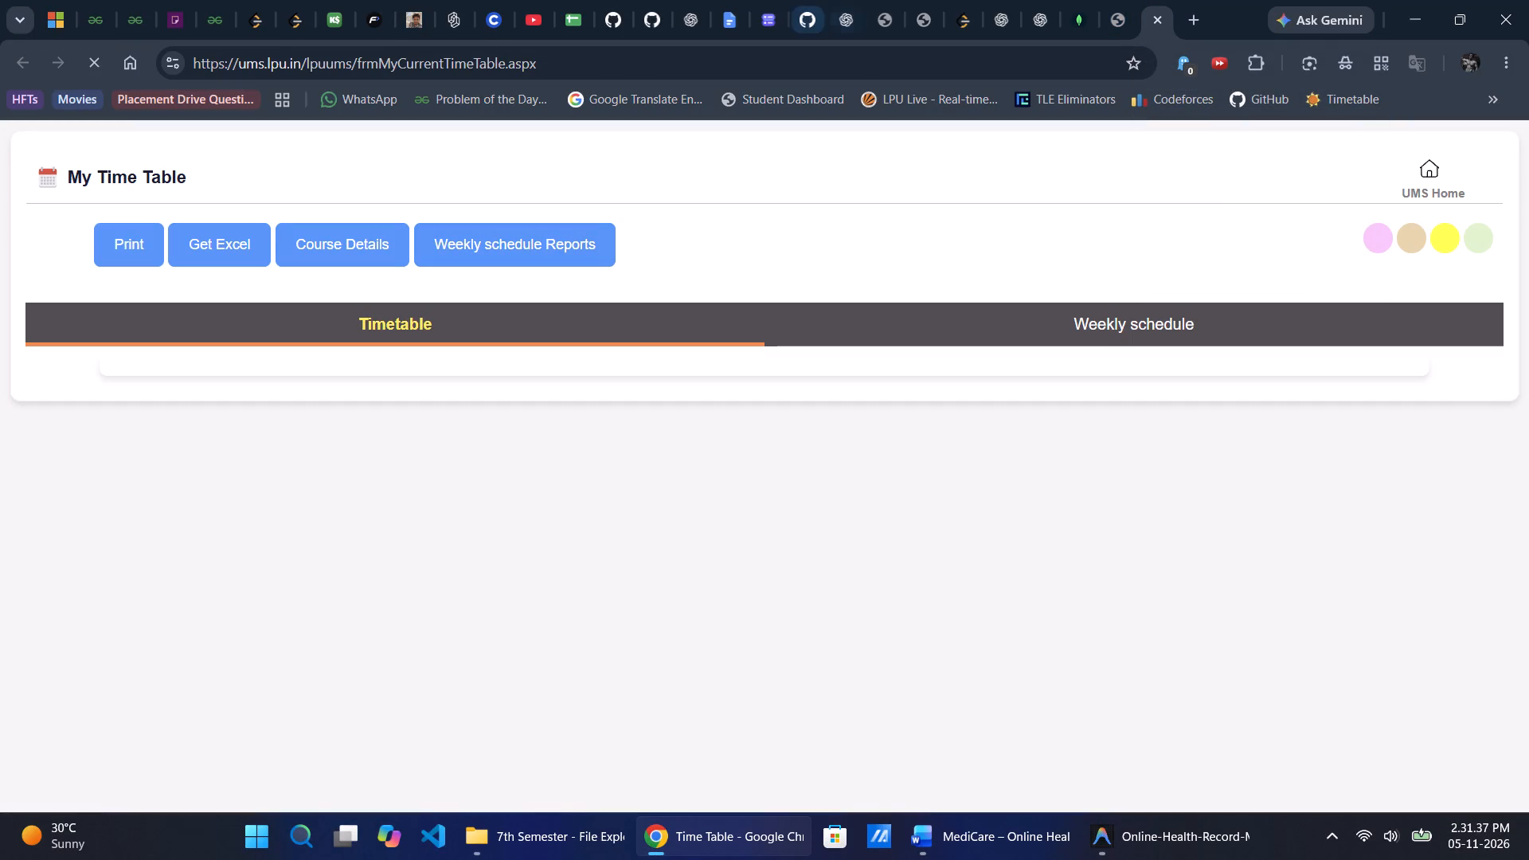
Run an internet speed test on fast.com in a new browser page, and close it when finished.
click(1192, 4)
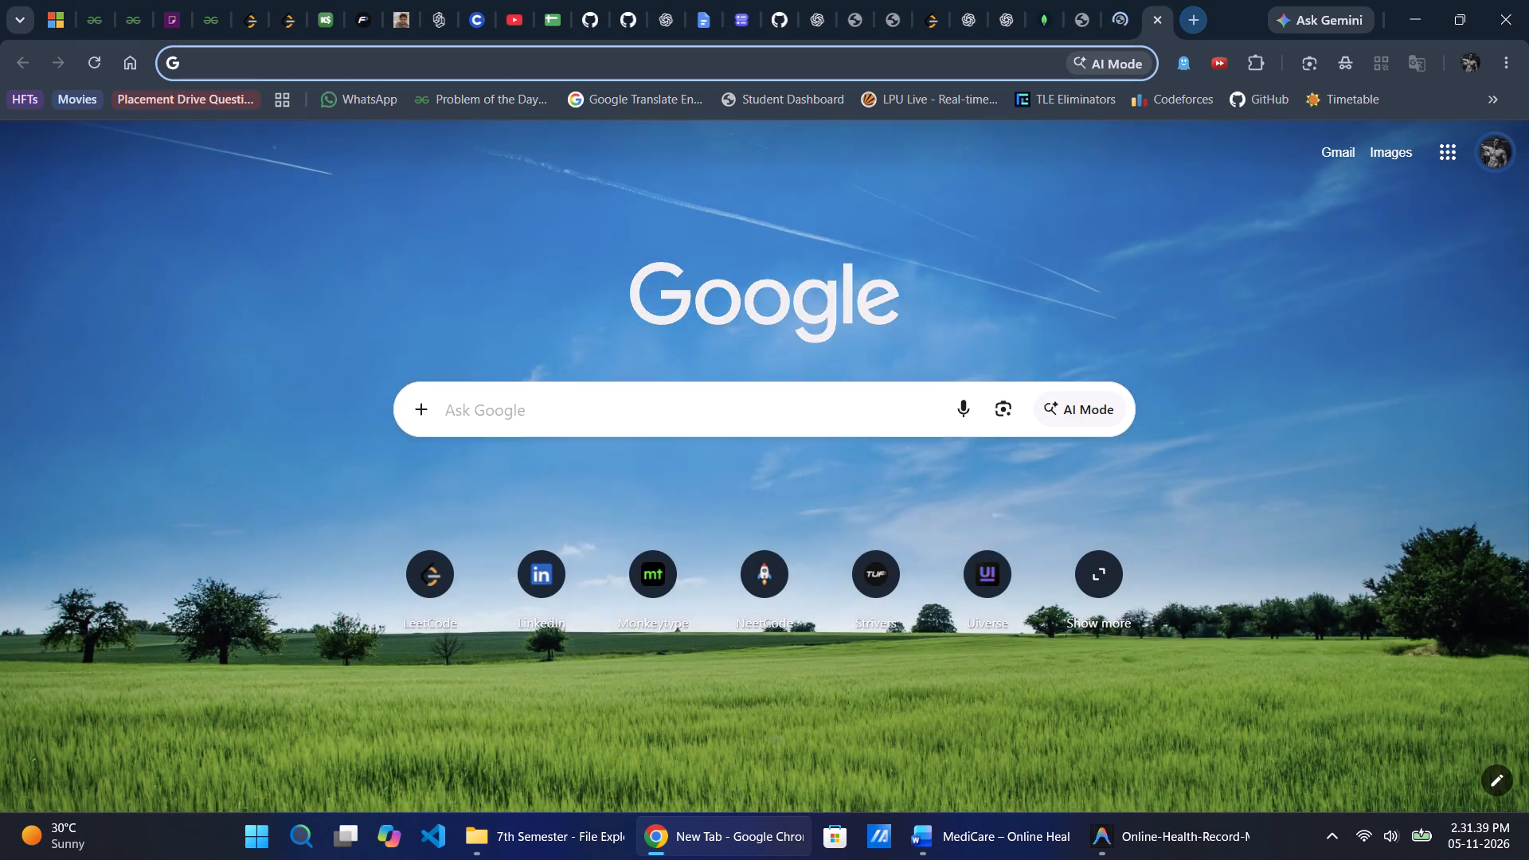
text(fa)
key(Return)
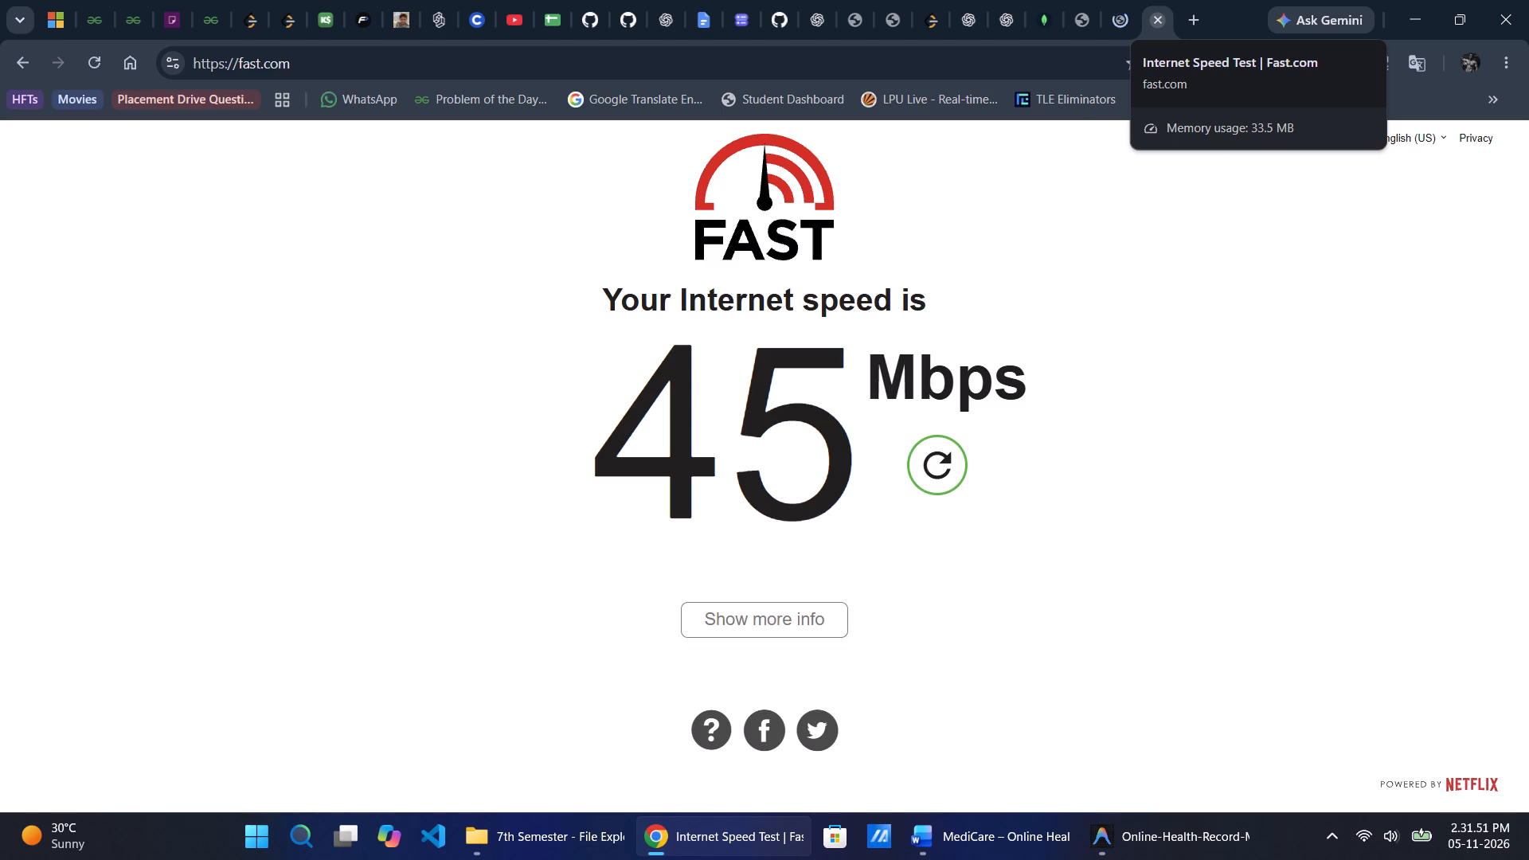
click(1116, 3)
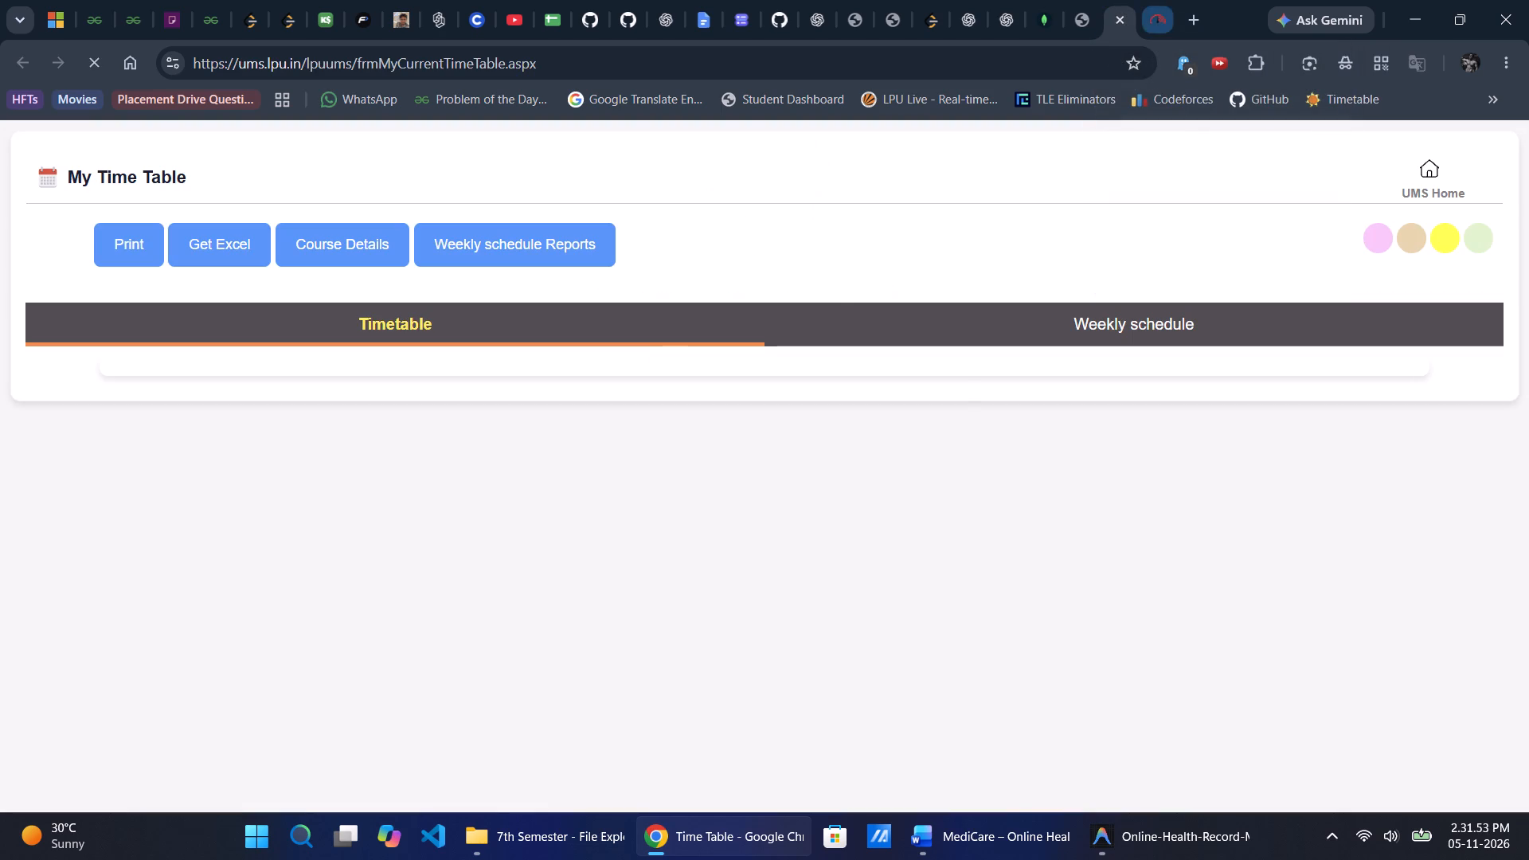
click(1162, 1)
click(1159, 23)
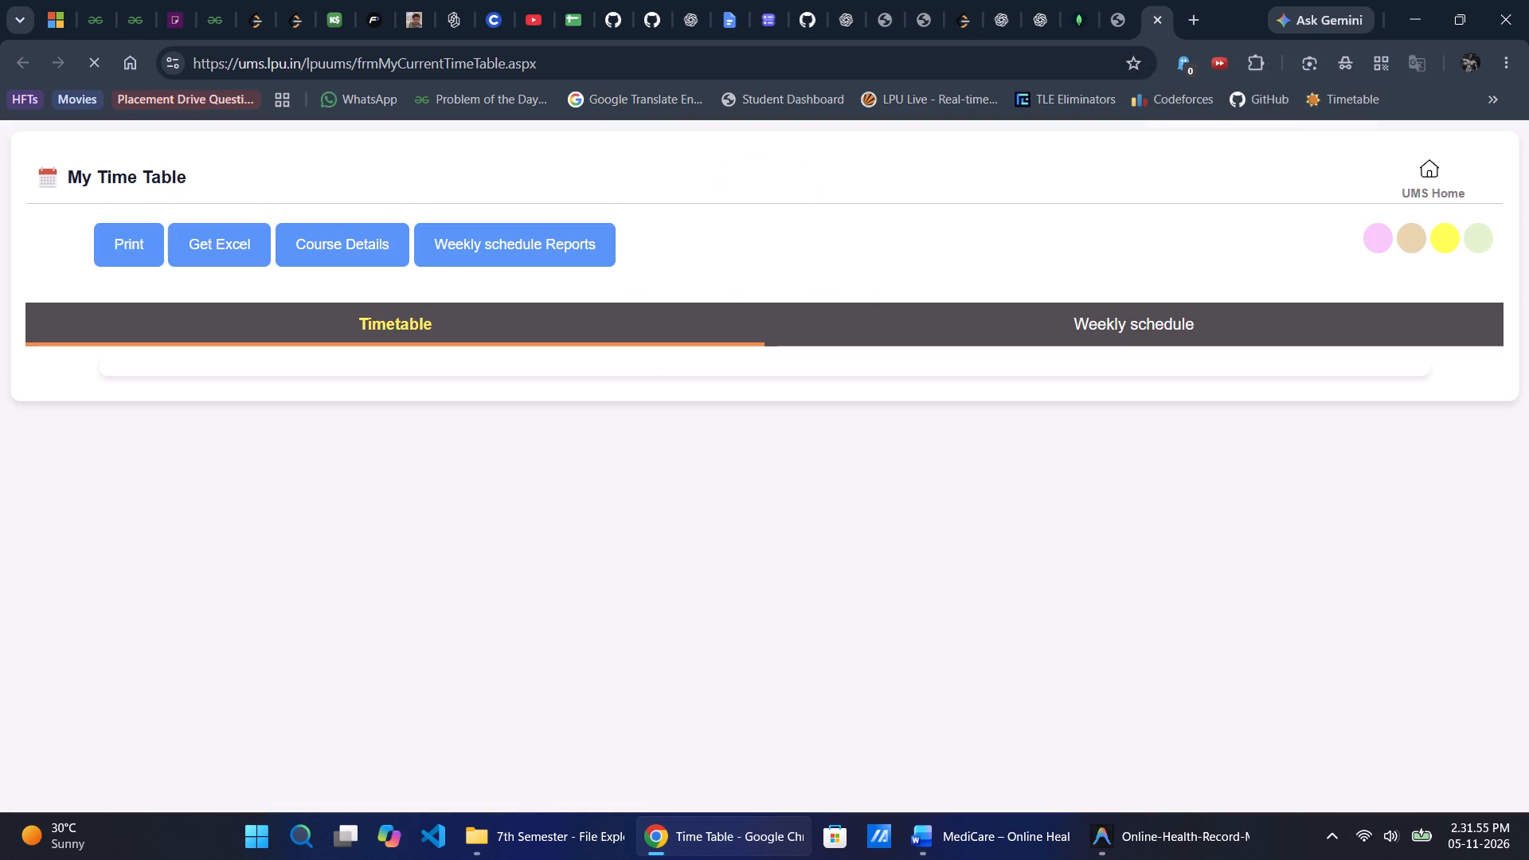
Reload the timetable page and look through the weekly class schedule for the CSE494 sessions.
scroll(974, 579, down, 4)
scroll(974, 579, up, 3)
key(ctrl+r)
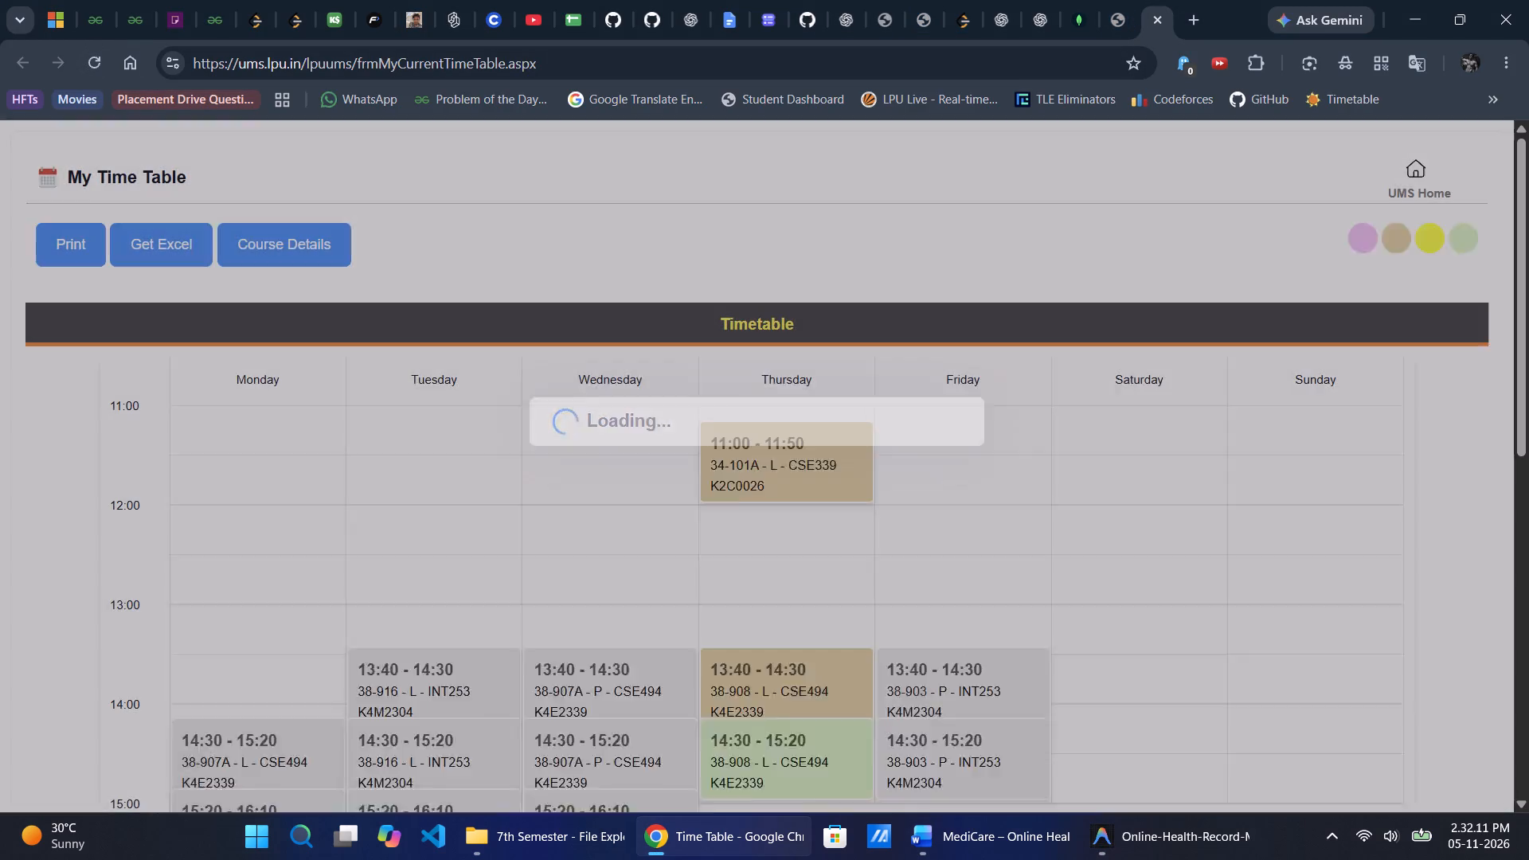
scroll(745, 537, down, 3)
scroll(878, 578, down, 1)
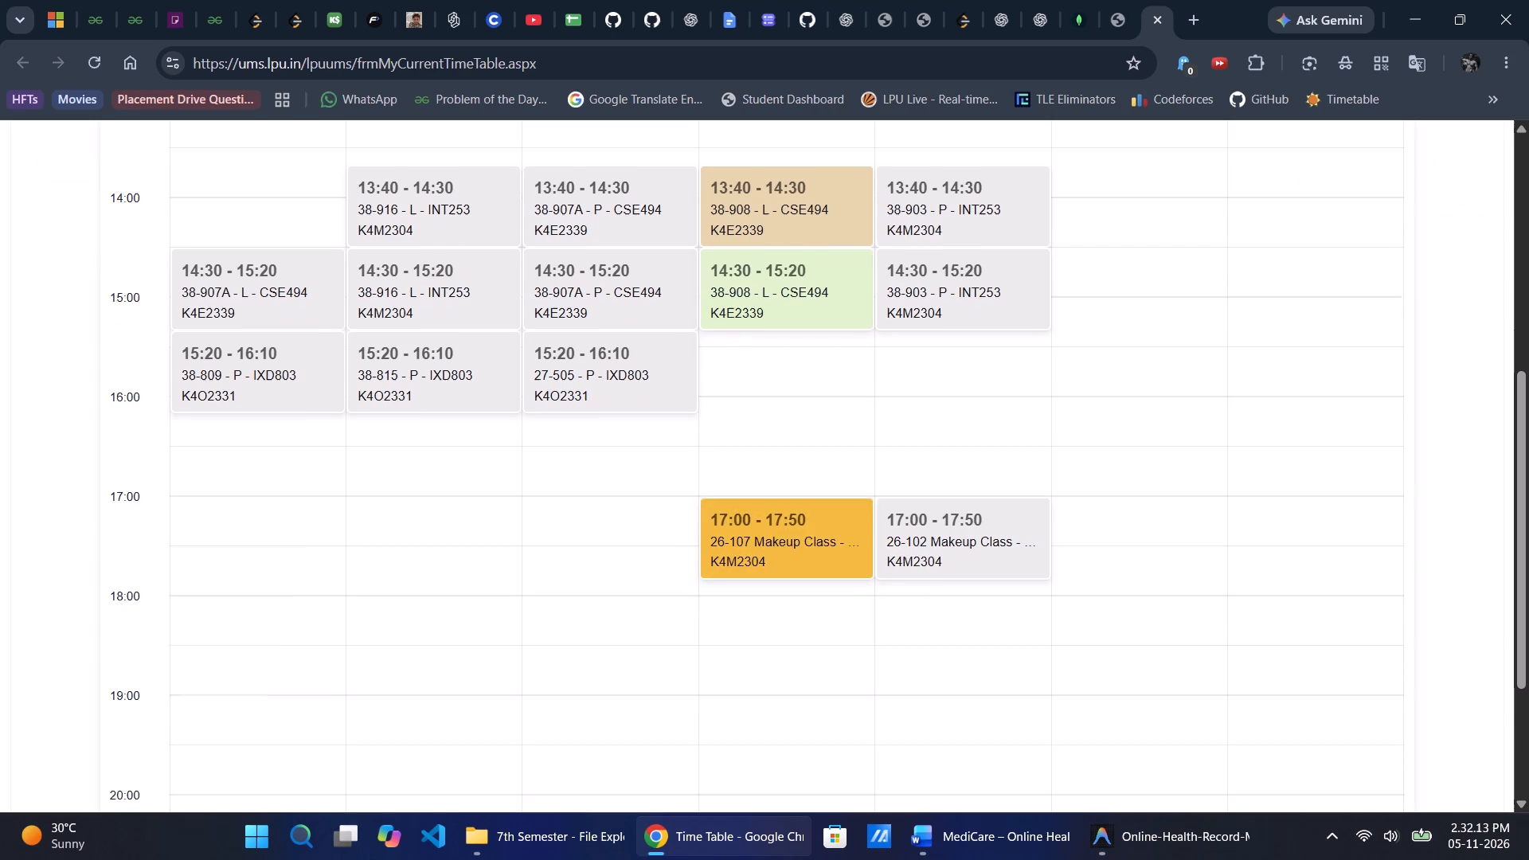
scroll(878, 578, down, 1)
scroll(815, 598, up, 1)
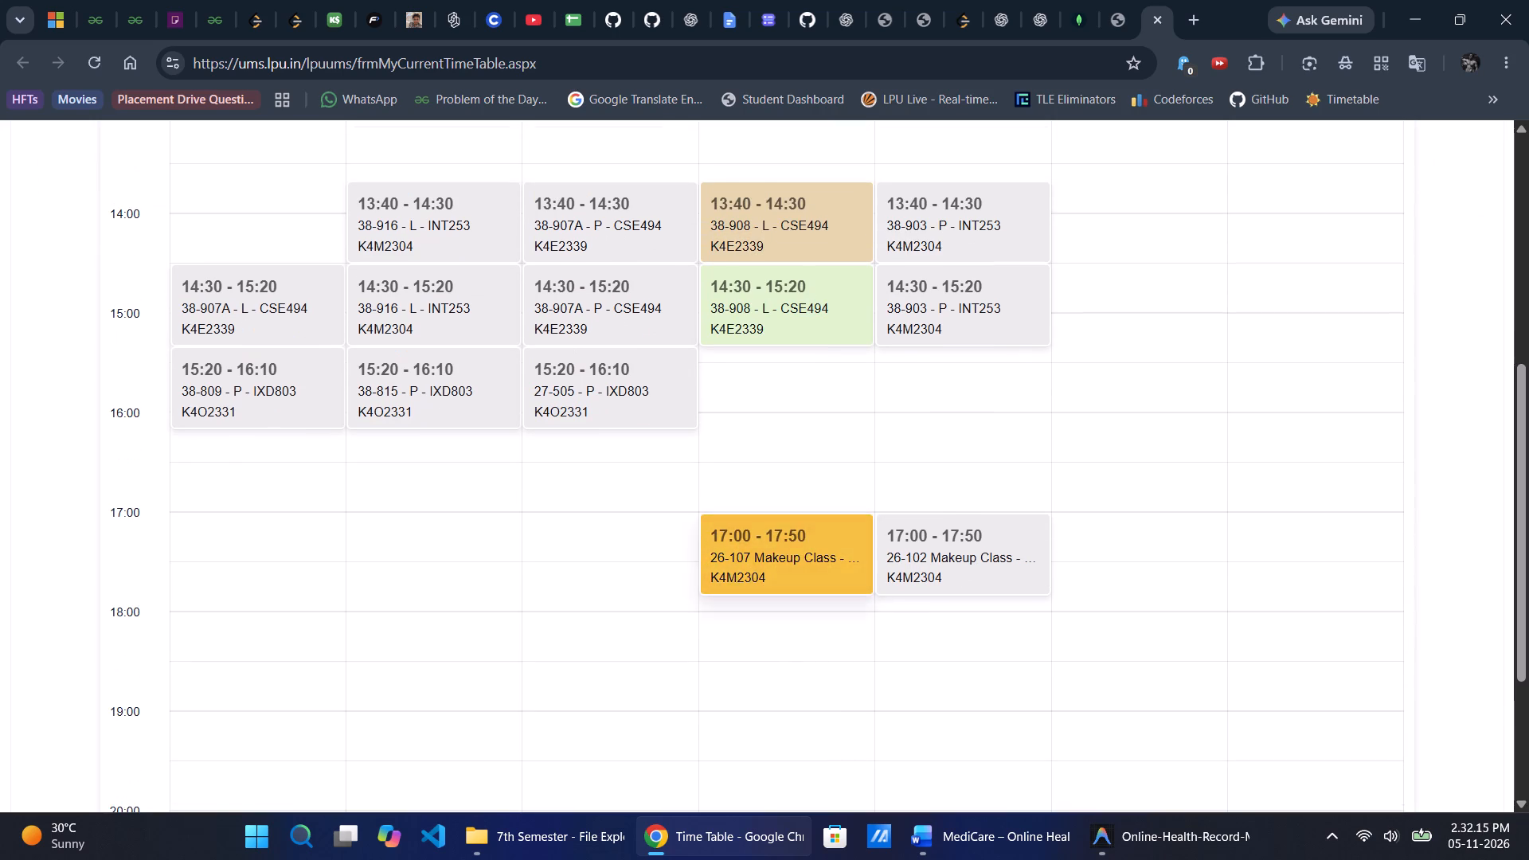
scroll(927, 369, down, 12)
scroll(927, 369, up, 2)
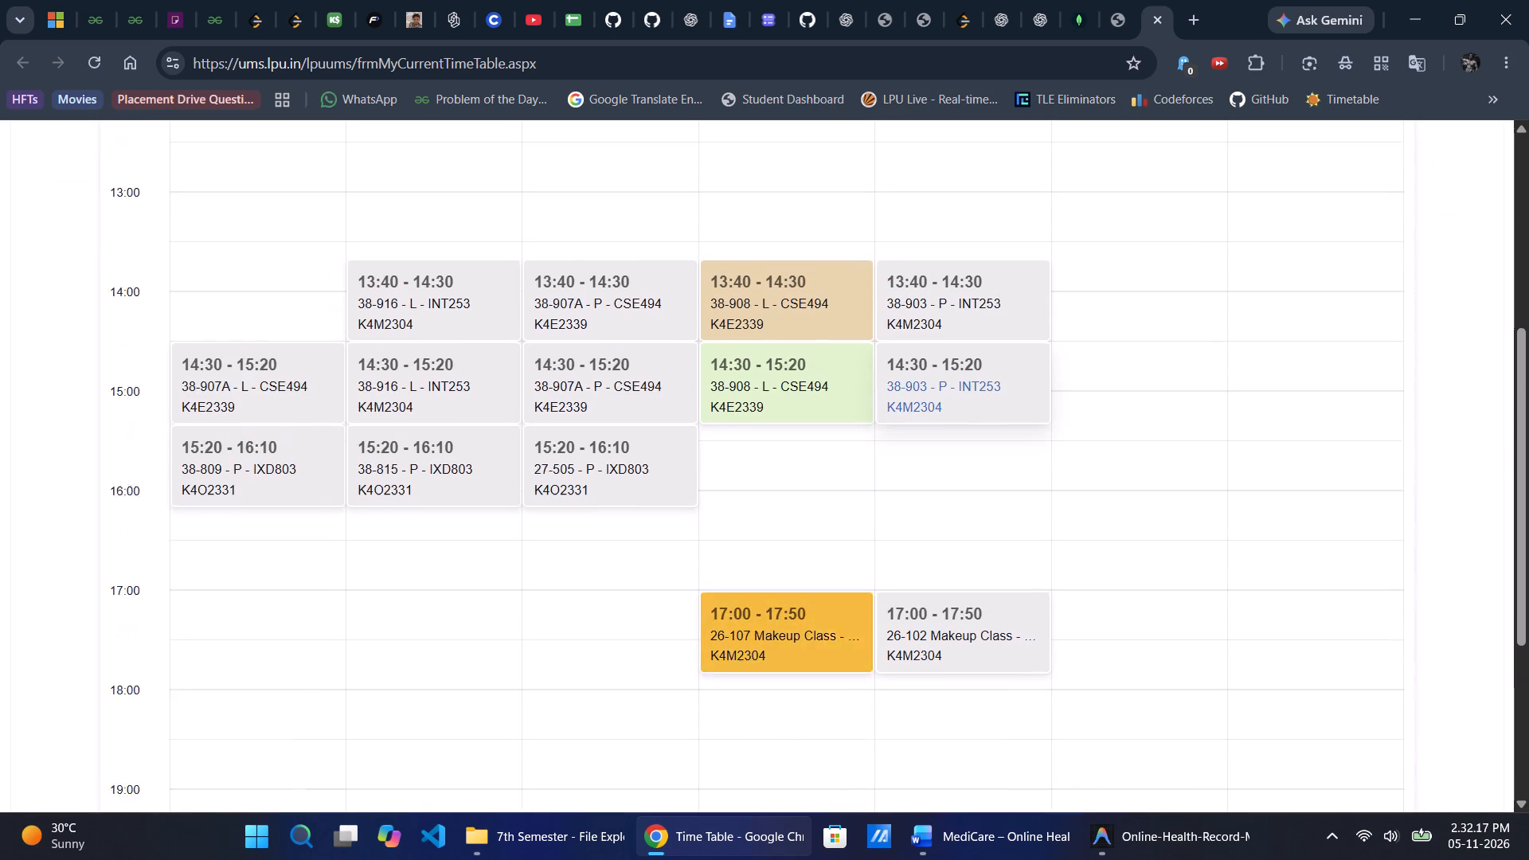
scroll(927, 369, up, 1)
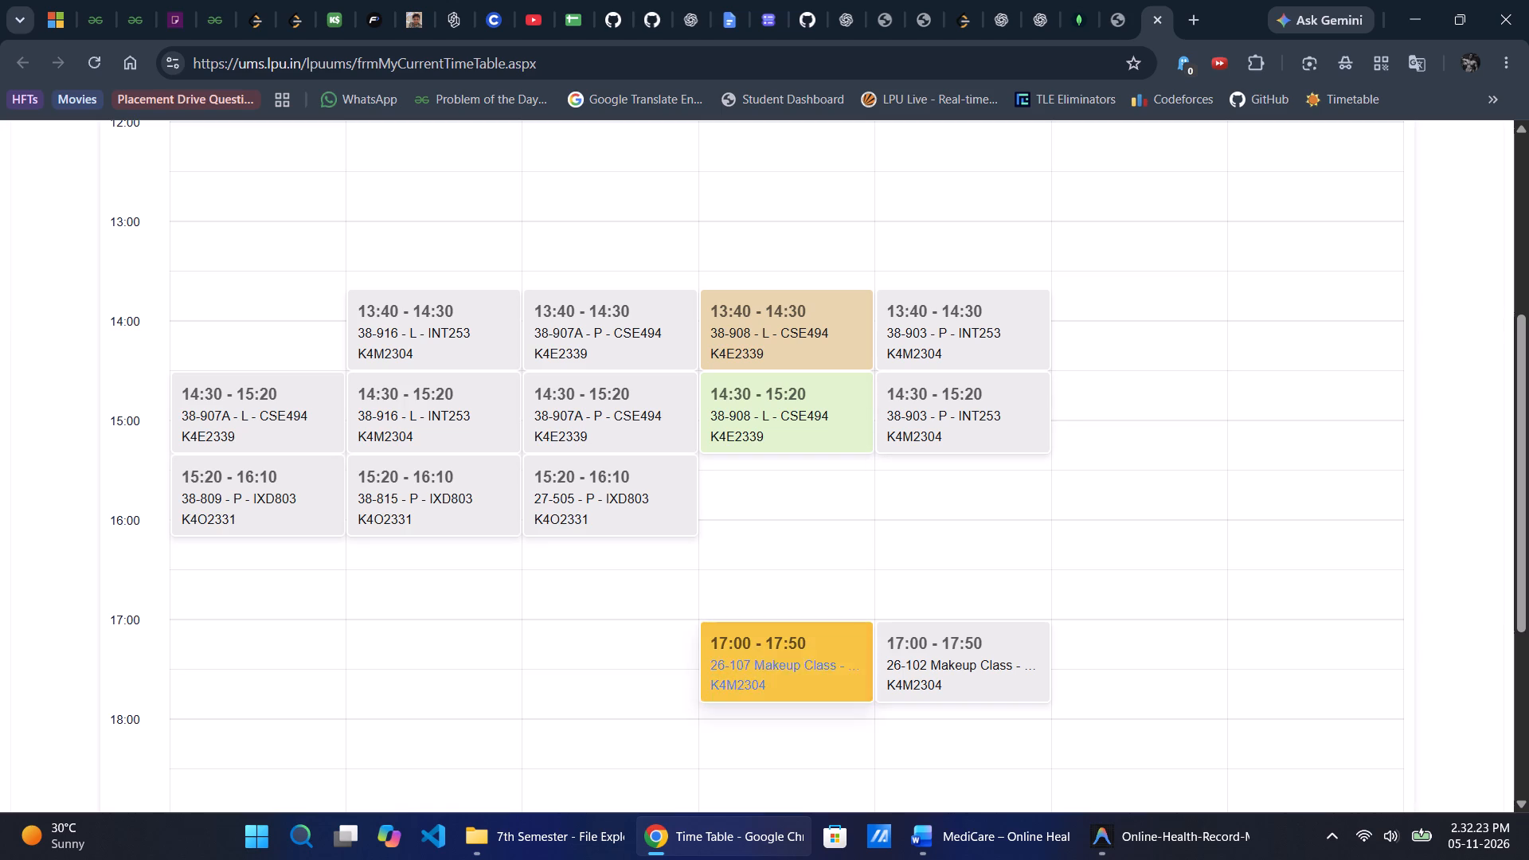
scroll(1042, 596, down, 4)
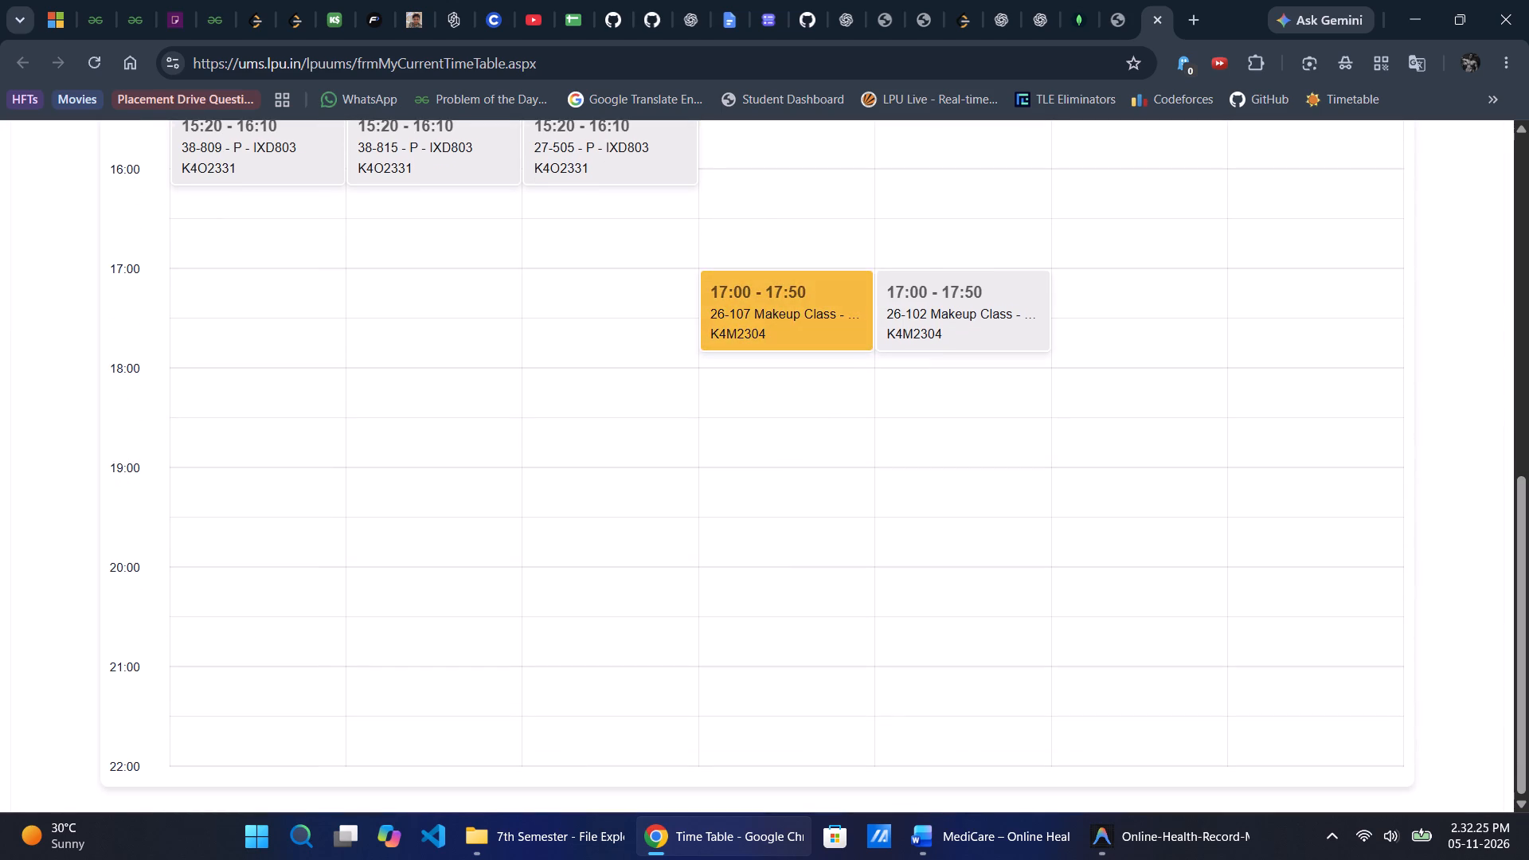
scroll(1042, 596, down, 9)
scroll(1042, 596, up, 2)
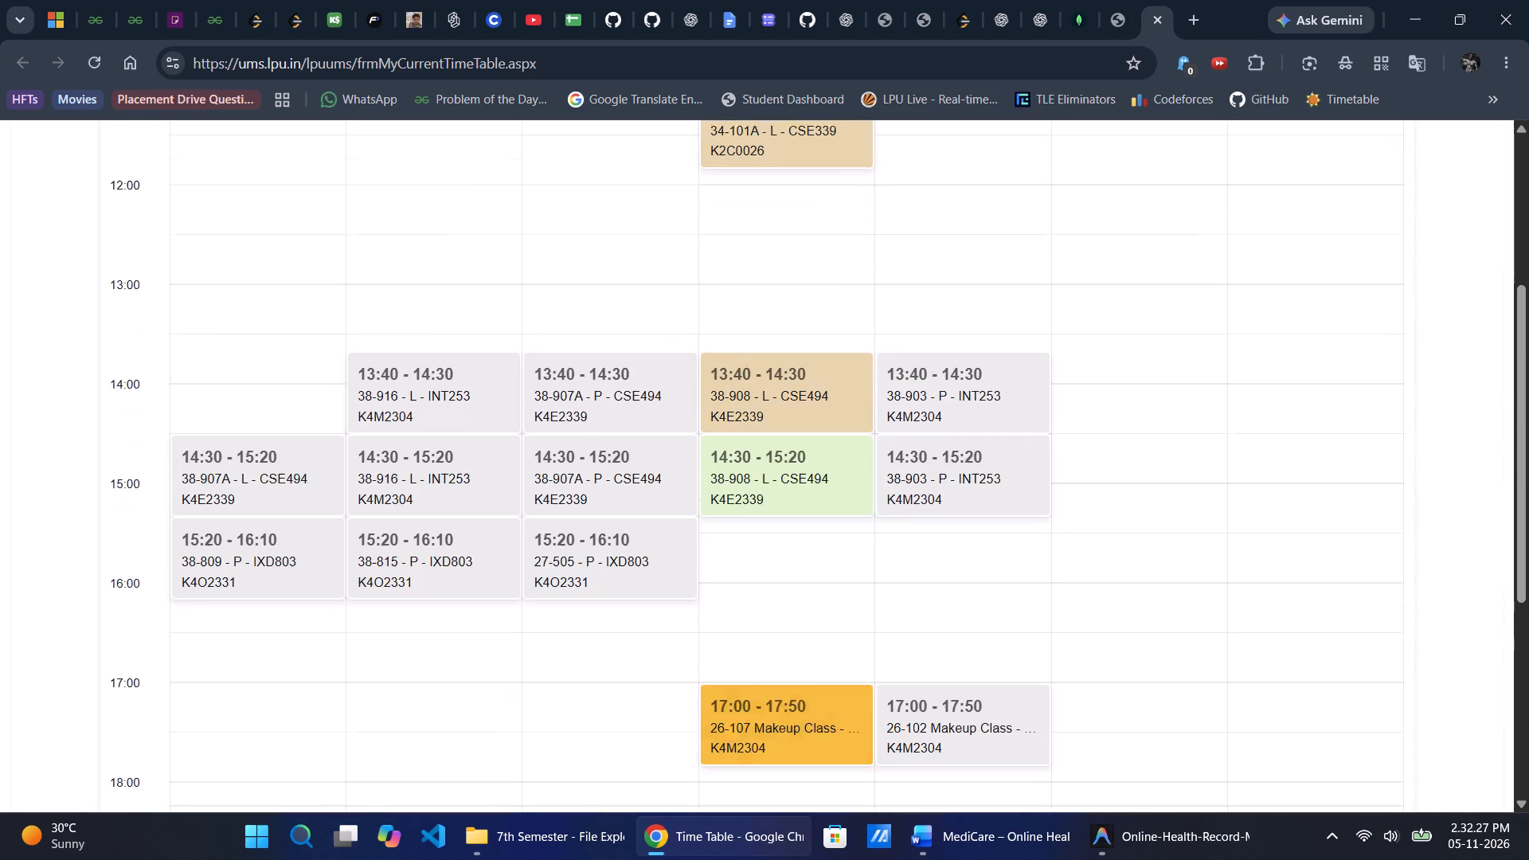
scroll(1042, 596, up, 1)
Open the details of Thursday's 14:30–15:20 CSE494 lecture and copy the teacher's ID together with the name.
click(827, 534)
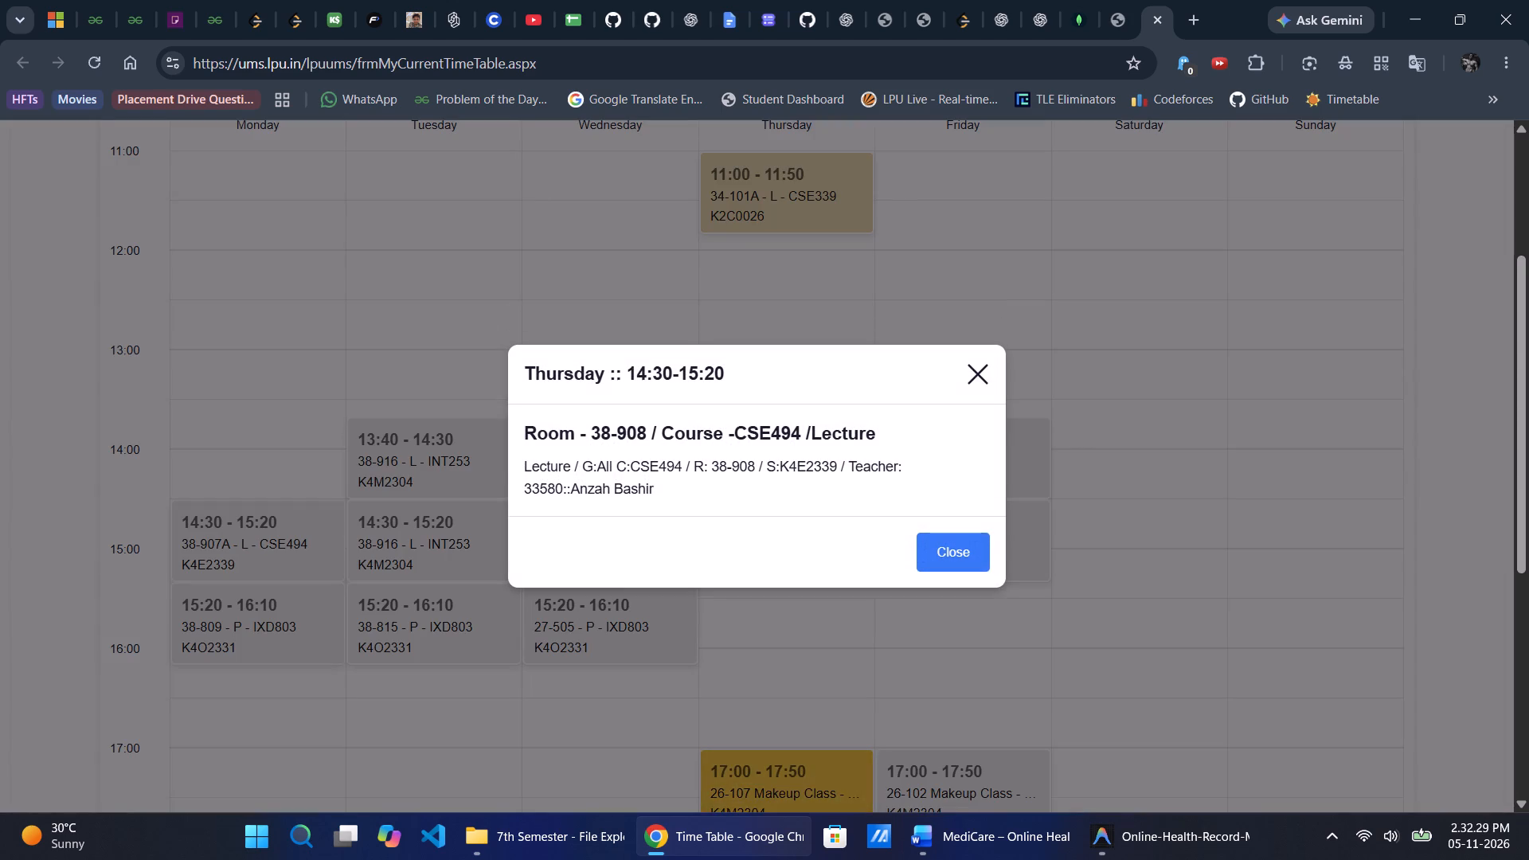
drag(664, 485, 574, 491)
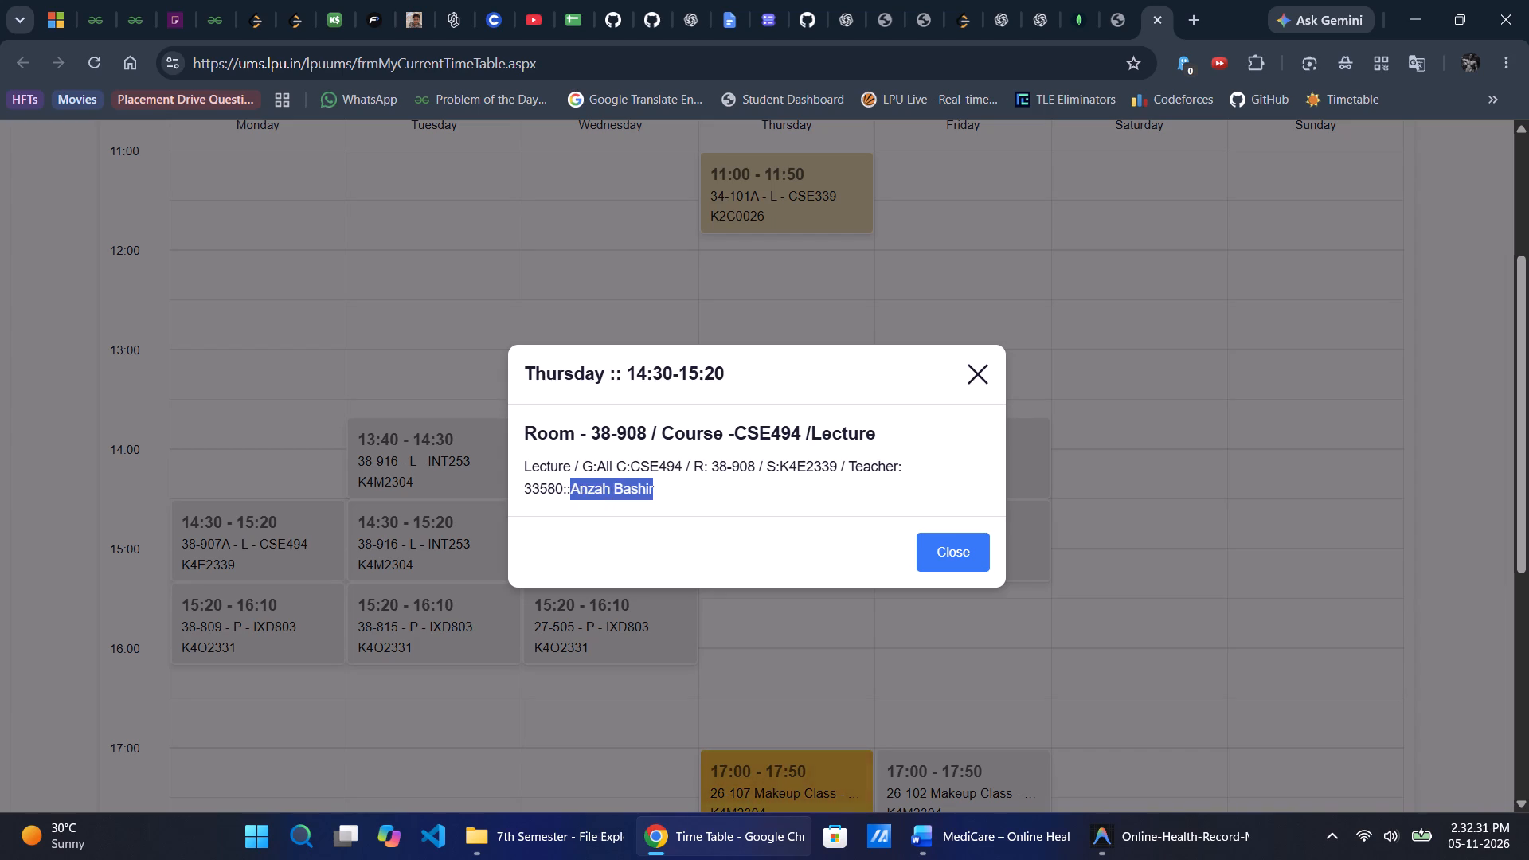
drag(574, 491, 573, 491)
key(ctrl+c)
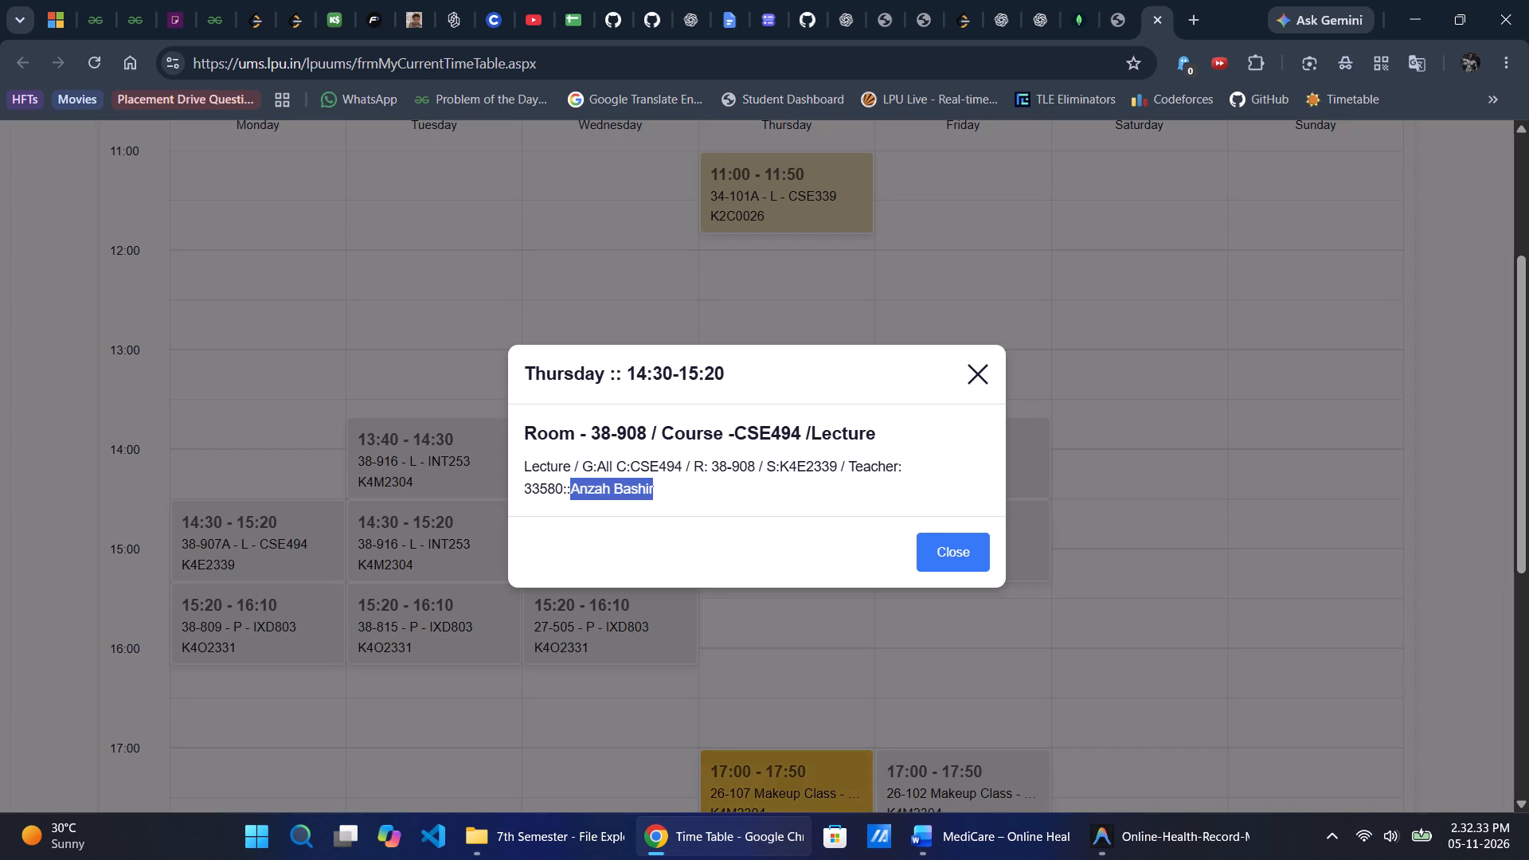
click(687, 491)
drag(672, 488, 585, 494)
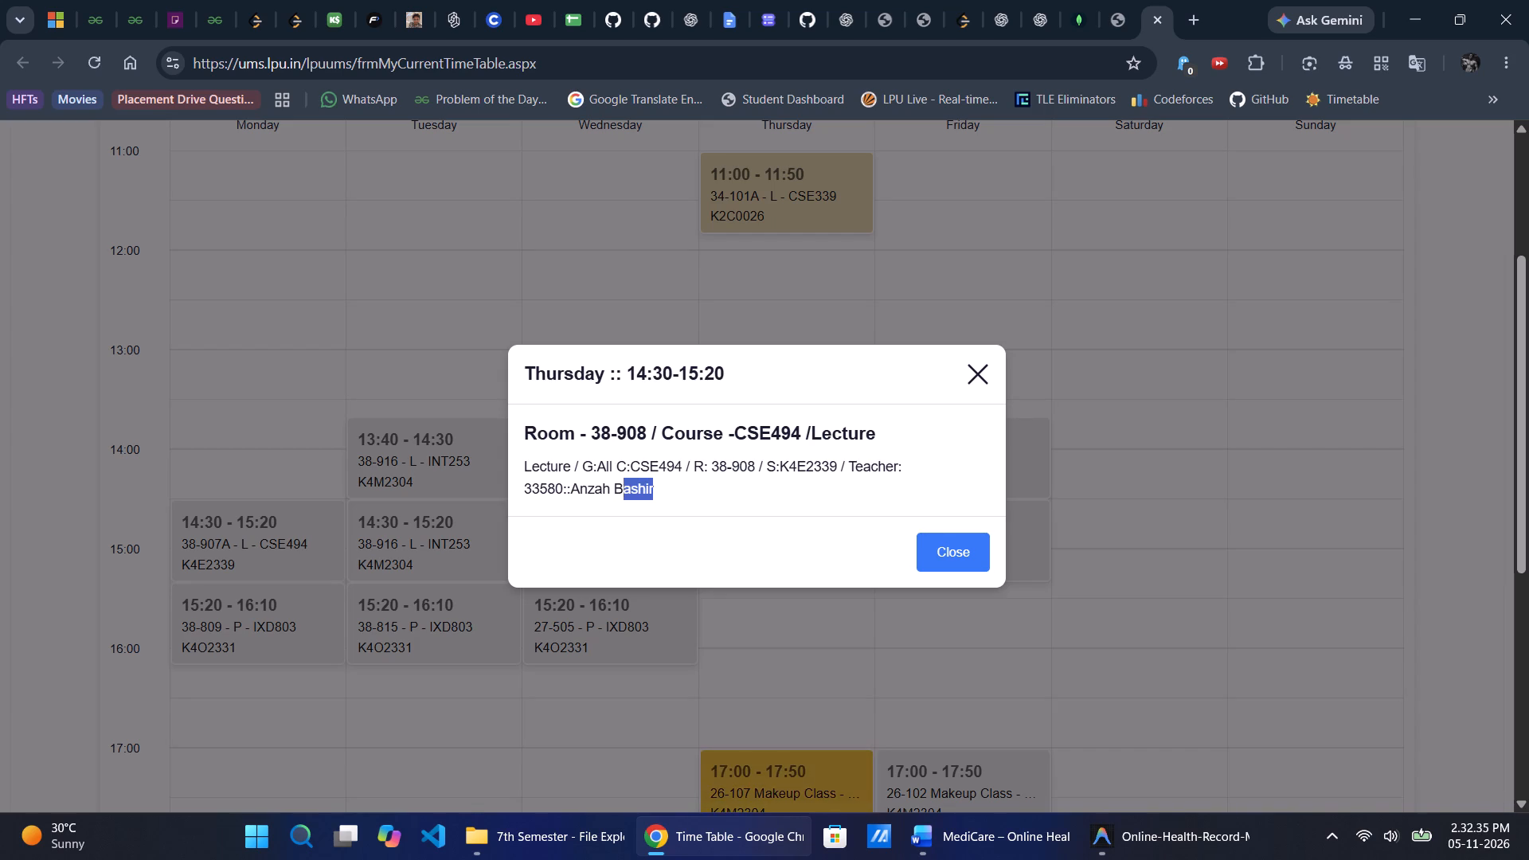
drag(585, 494, 515, 489)
key(ctrl+c)
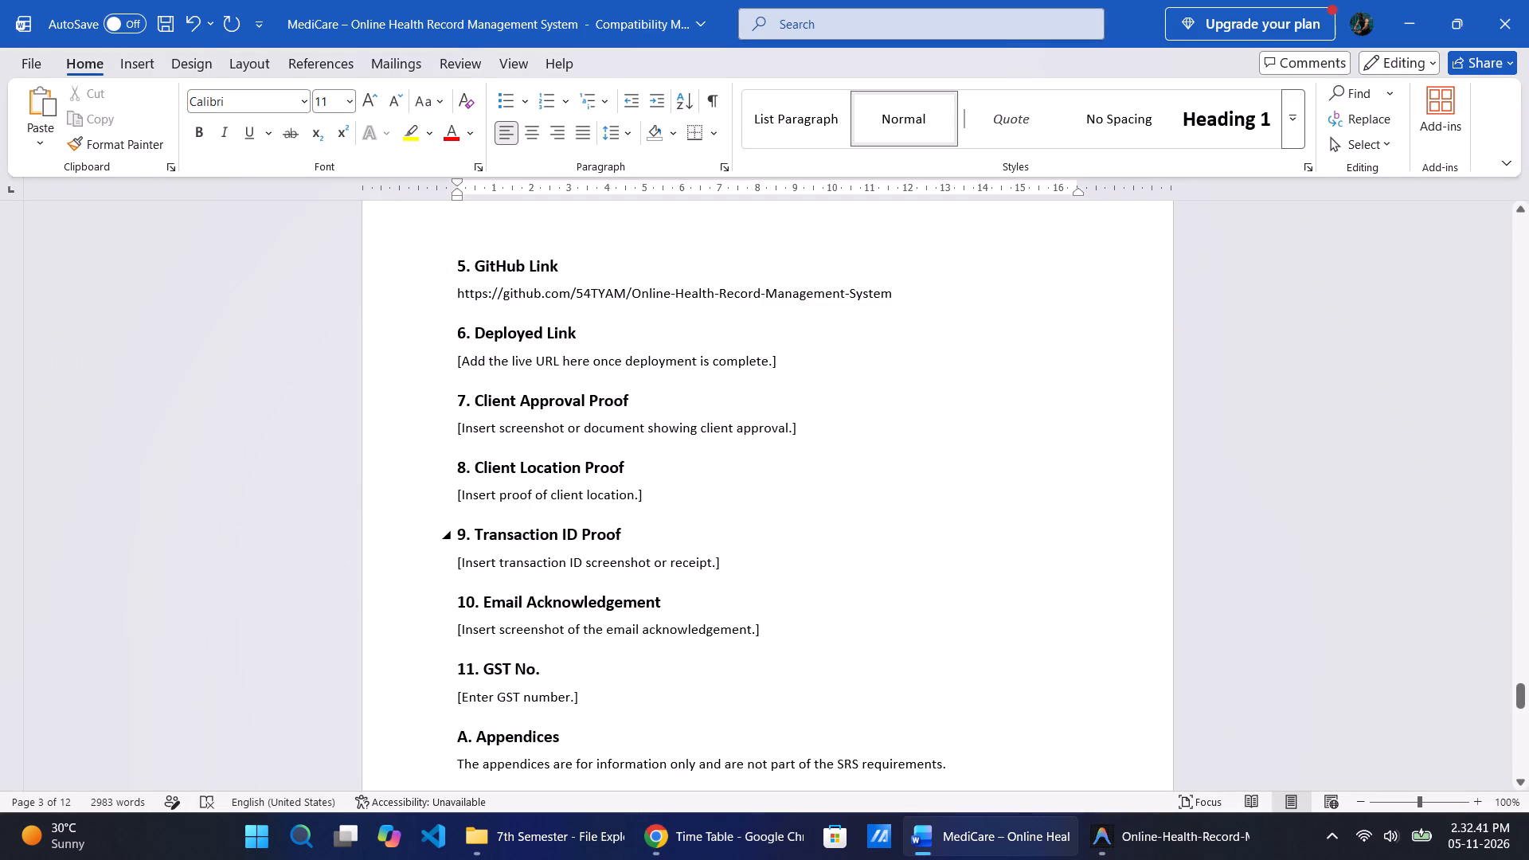
Switch to the MediCare document in Word and paste the copied teacher ID and name after "Prepared for:".
scroll(741, 369, up, 16)
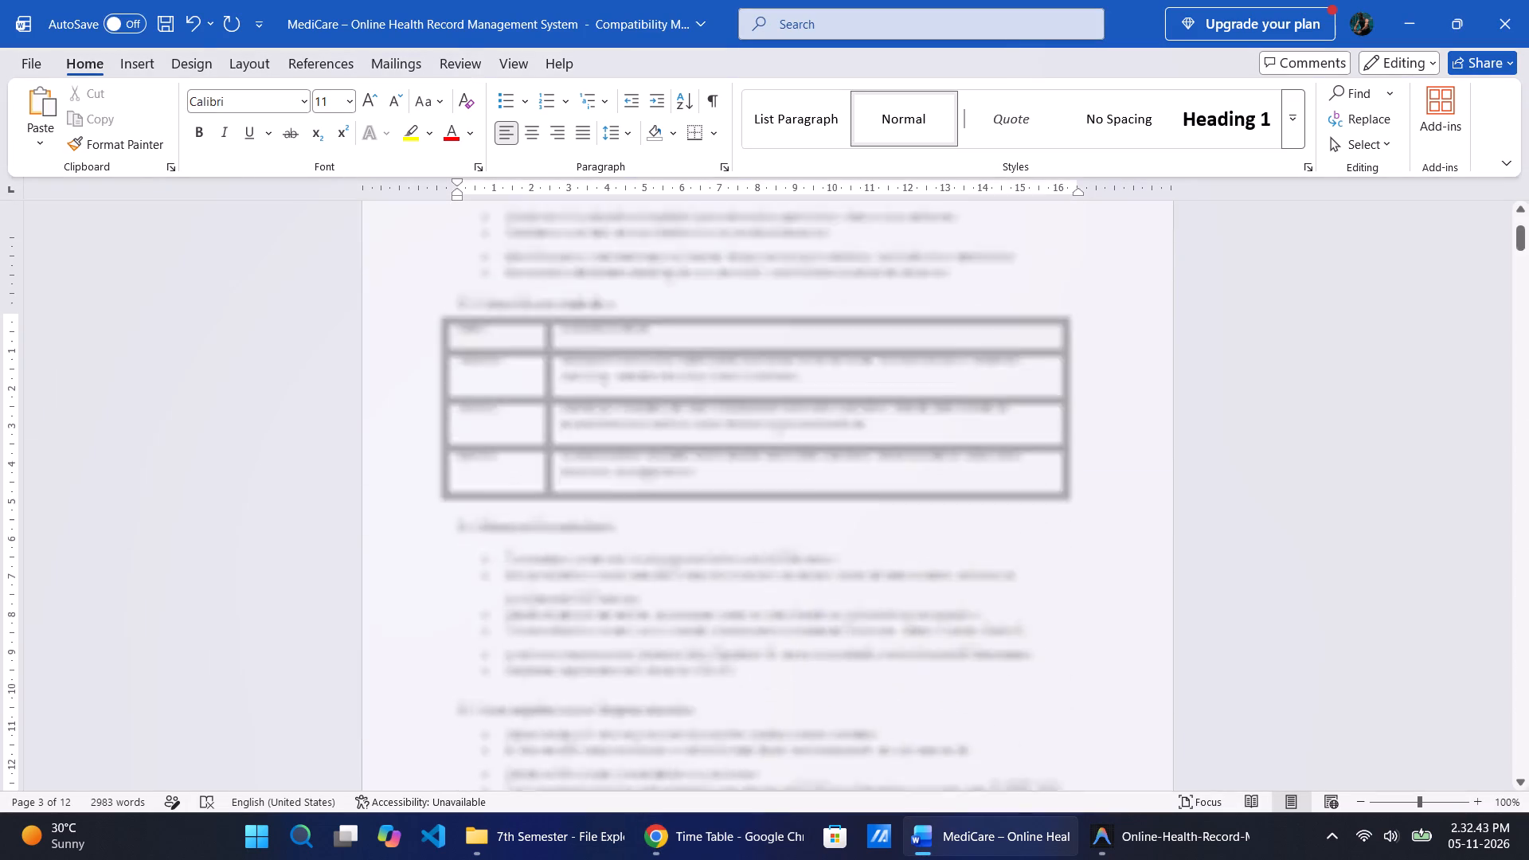
scroll(741, 369, up, 20)
scroll(741, 369, up, 7)
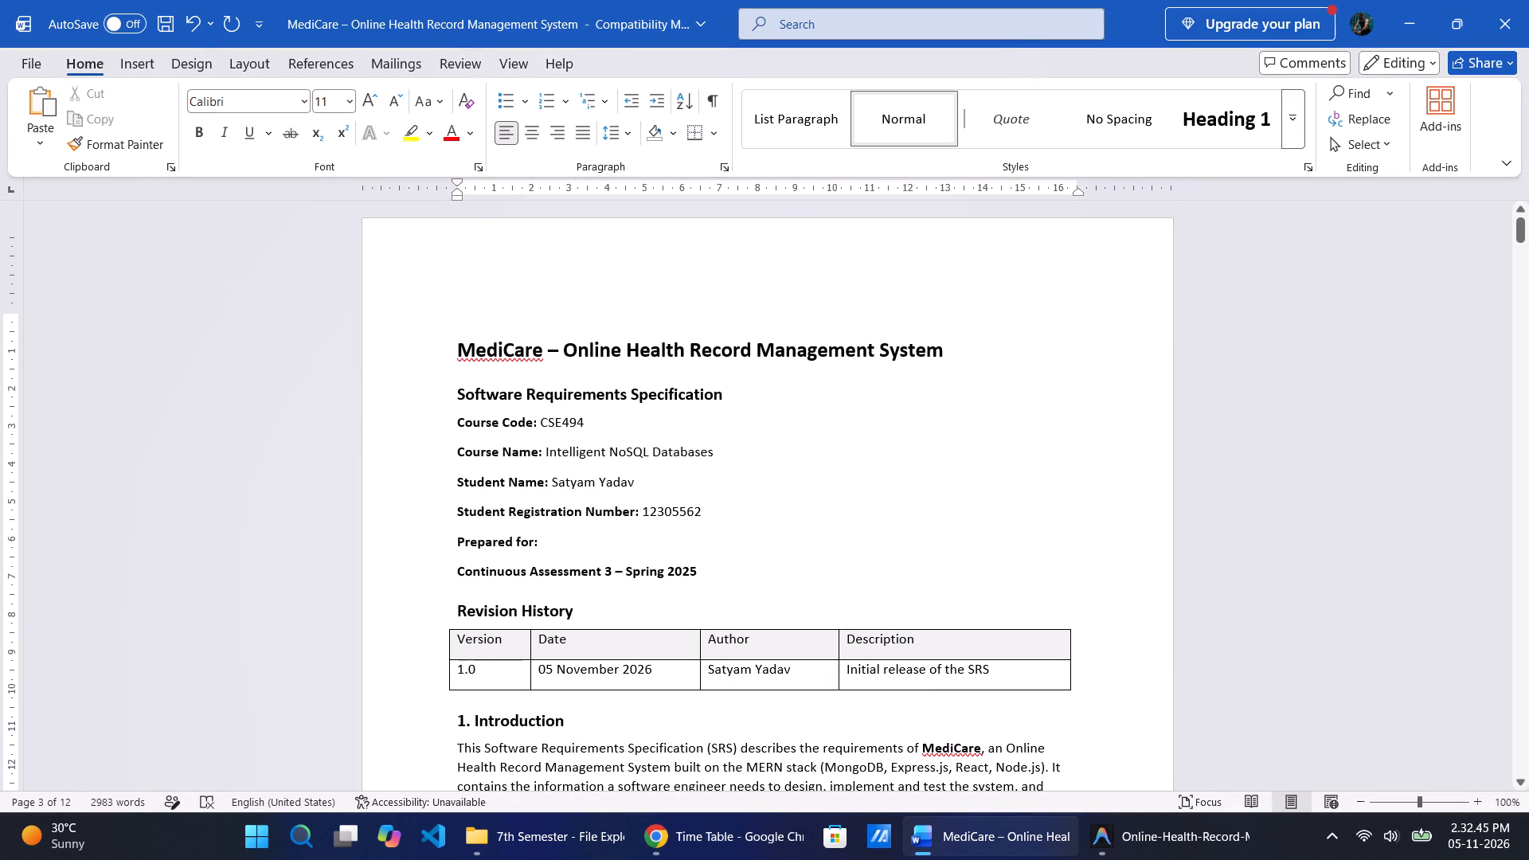
key(ctrl+v)
Delete the double colon between the teacher's ID and name in the "Prepared for:" line.
key(Left)
key(Left)
key(Left)
key(Left)
key(Left)
key(Left)
key(Left)
key(Left)
key(Left)
key(Left)
key(Left)
key(Left)
key(Left)
key(Left)
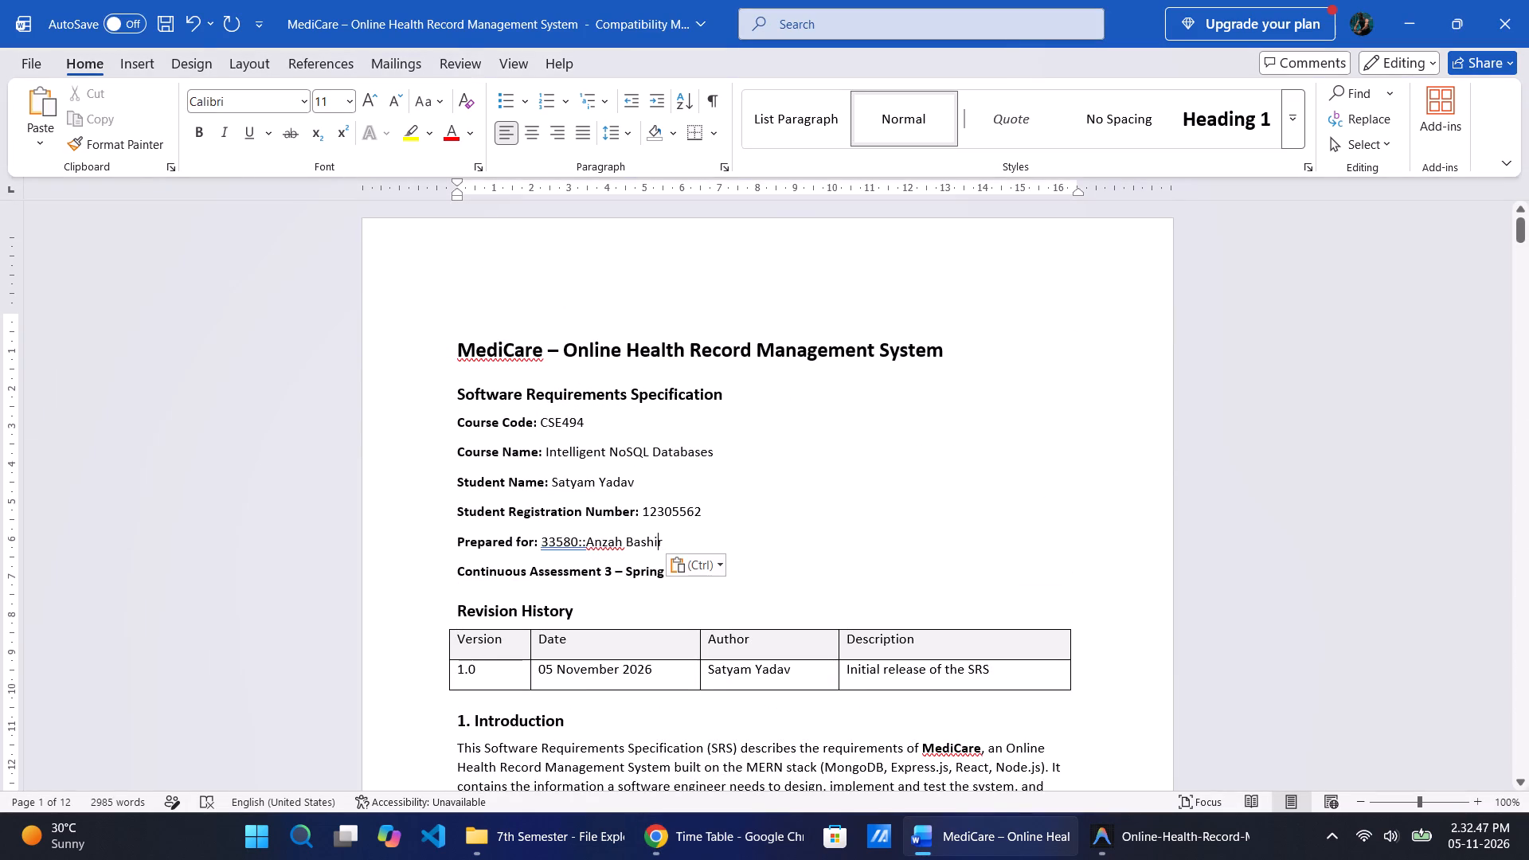
key(Right)
key(Right)
key(BackSpace)
key(BackSpace)
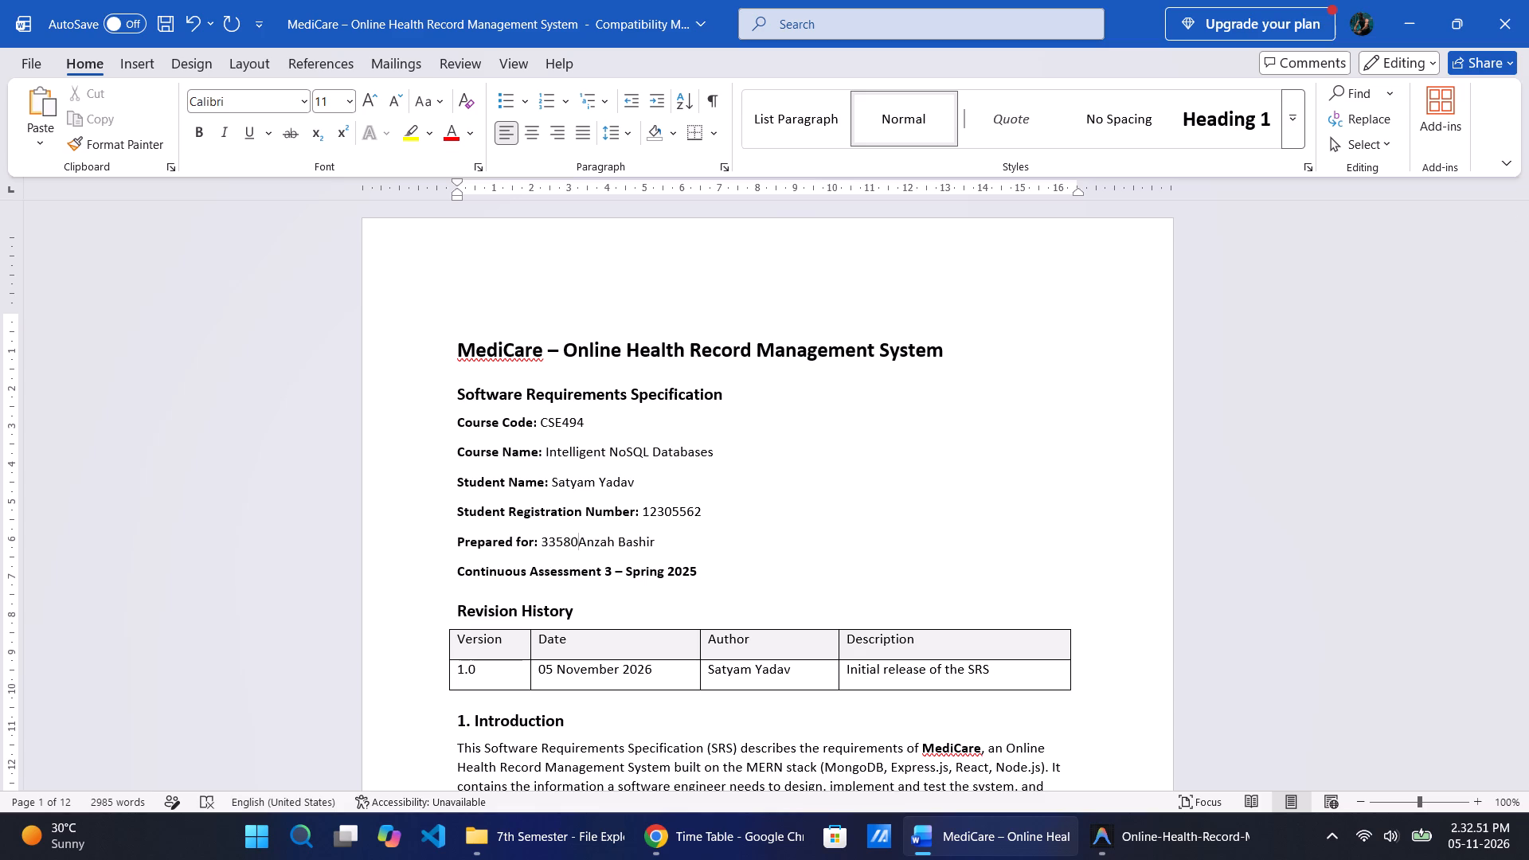
Move the teacher's ID into parentheses after the name, with a space before the opening parenthesis.
key(ctrl+shift+Left)
key(ctrl+shift+Left)
key(ctrl+shift+Right)
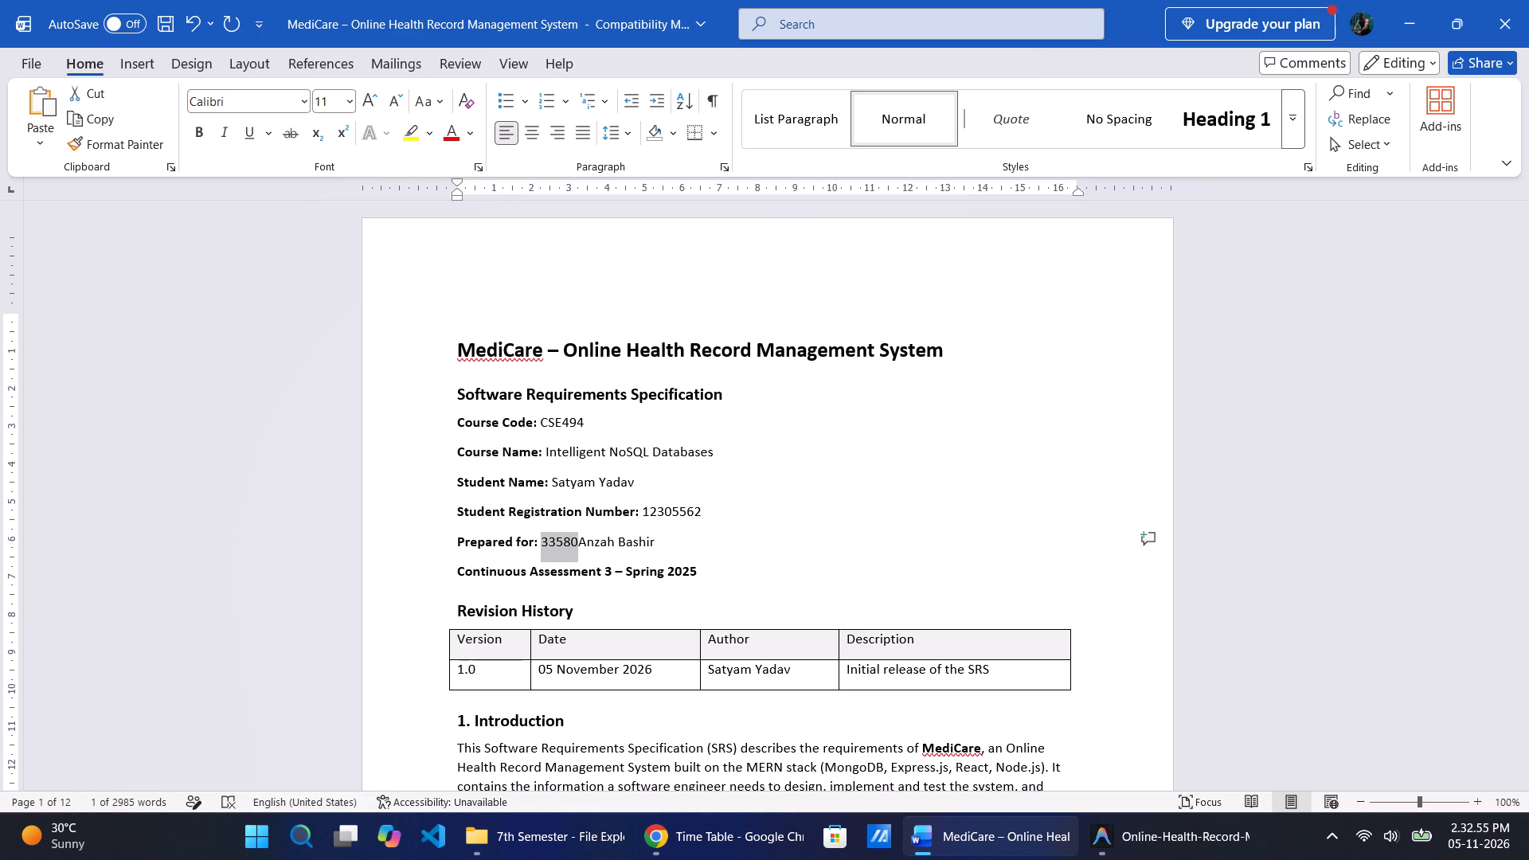
key(ctrl+x)
key(Left)
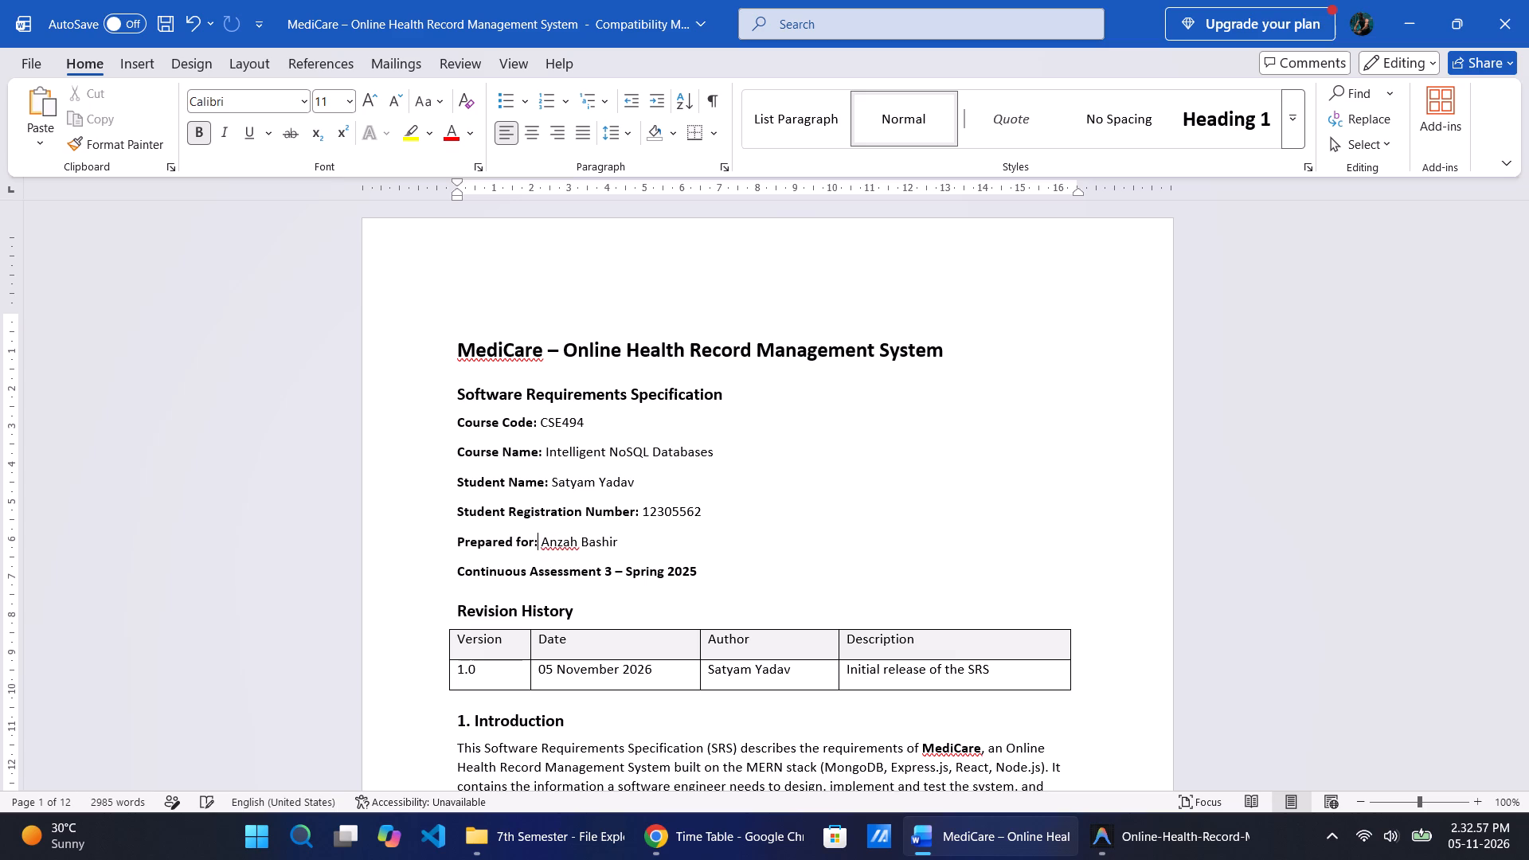
key(Left)
key(Right)
key(Right)
key(Right)
key(Right)
key(Right)
key(Right)
key(Right)
key(Right)
key(Right)
key(Right)
key(Right)
key(Right)
key(Right)
key(Right)
key(Right)
key(Right)
key(Left)
key(Left)
key(Left)
key(Left)
key(Right)
key(Right)
text(())
key(Left)
key(ctrl+v)
key(Right)
key(Left)
key(Left)
key(Left)
key(Left)
key(Left)
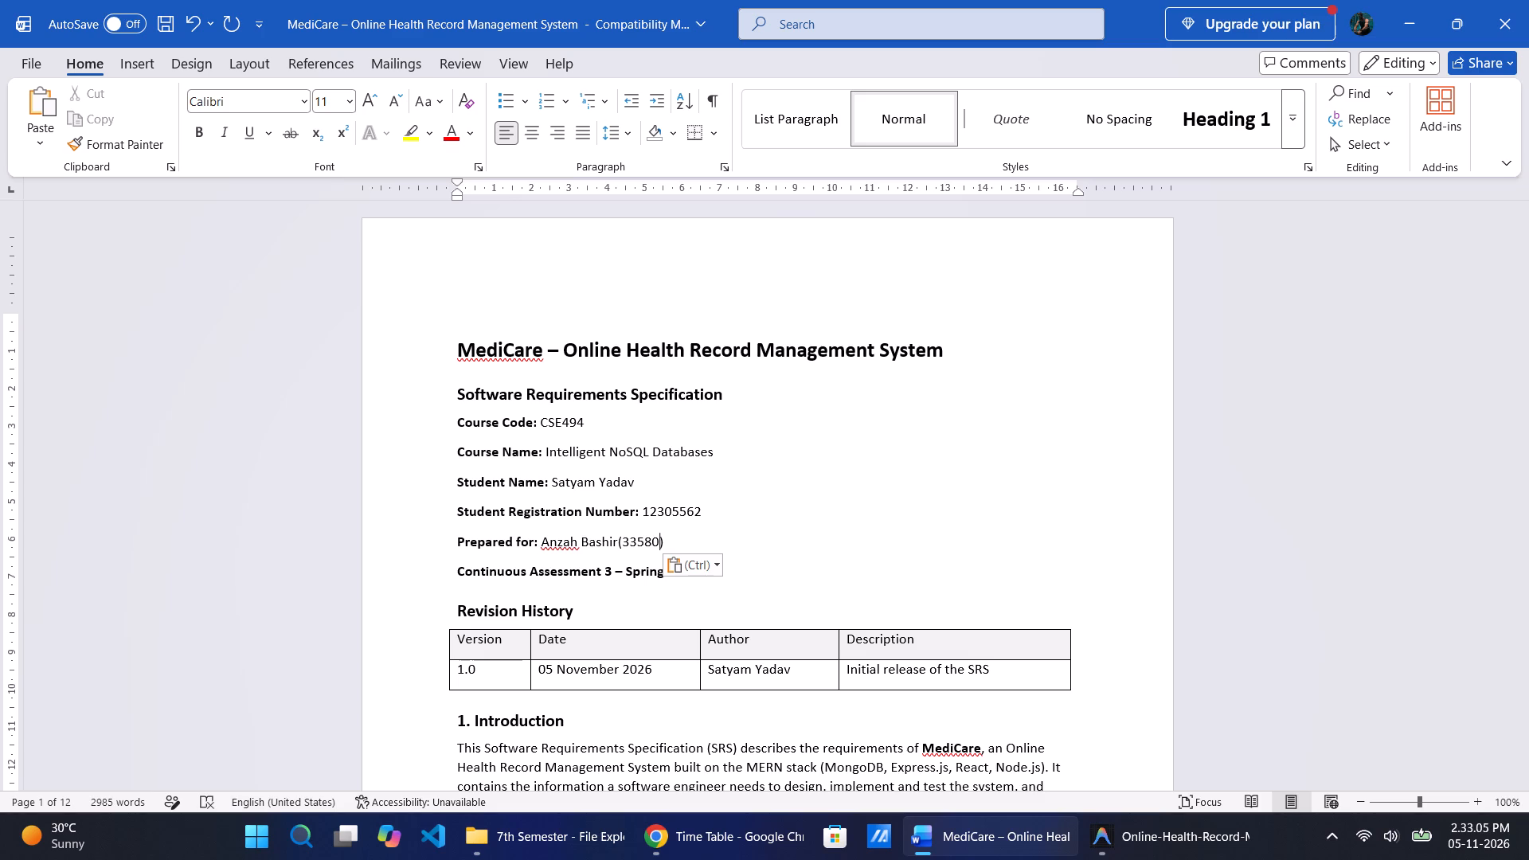
key(Left)
key(Left)
key(space)
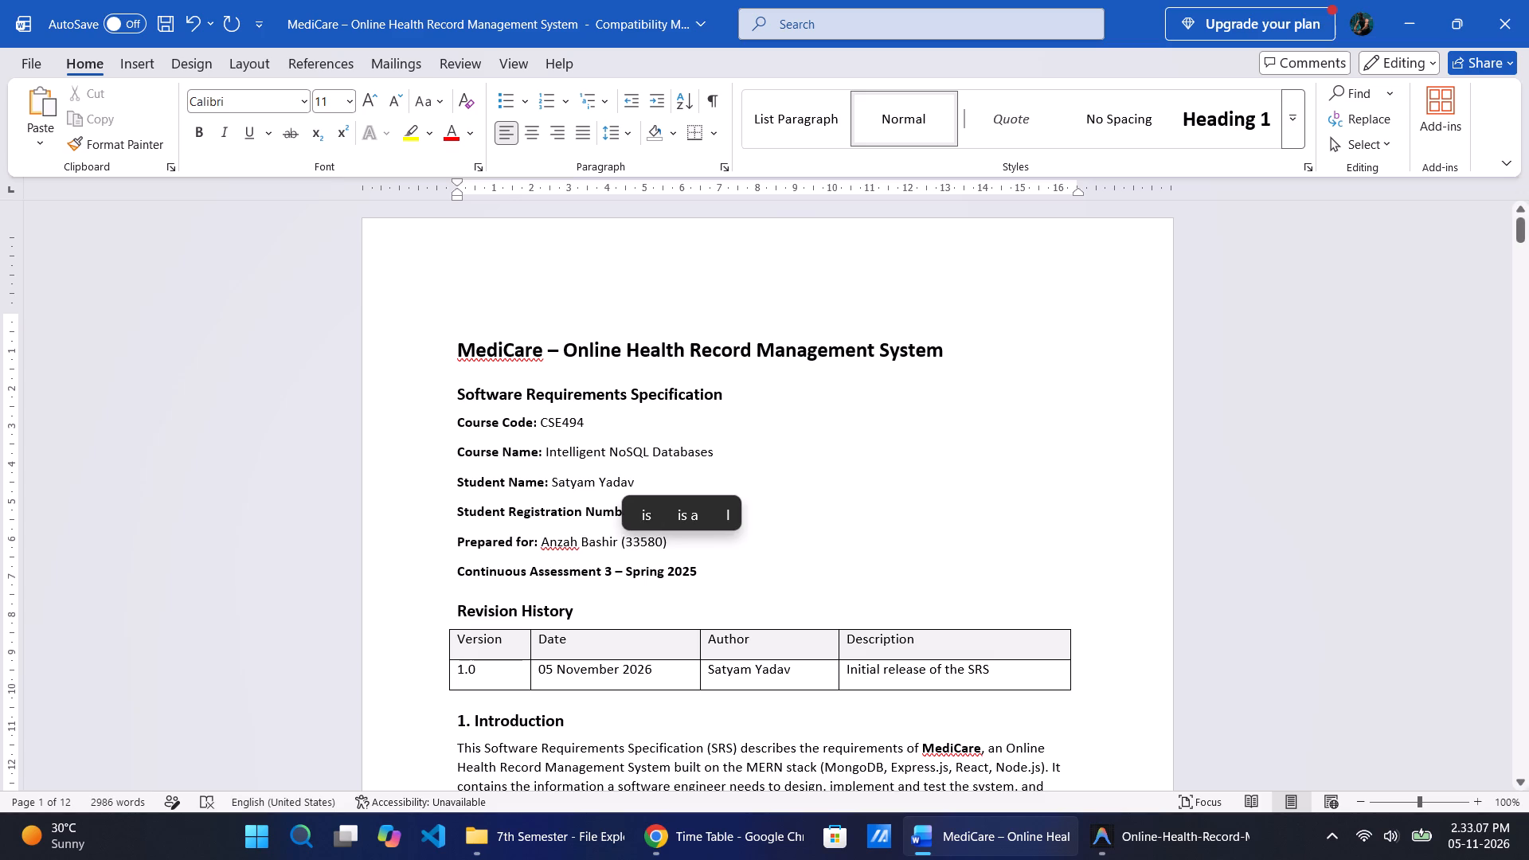
click(778, 547)
Review the first page's course details and revision history, and look through the document to its final table.
scroll(913, 460, down, 1)
scroll(827, 338, up, 2)
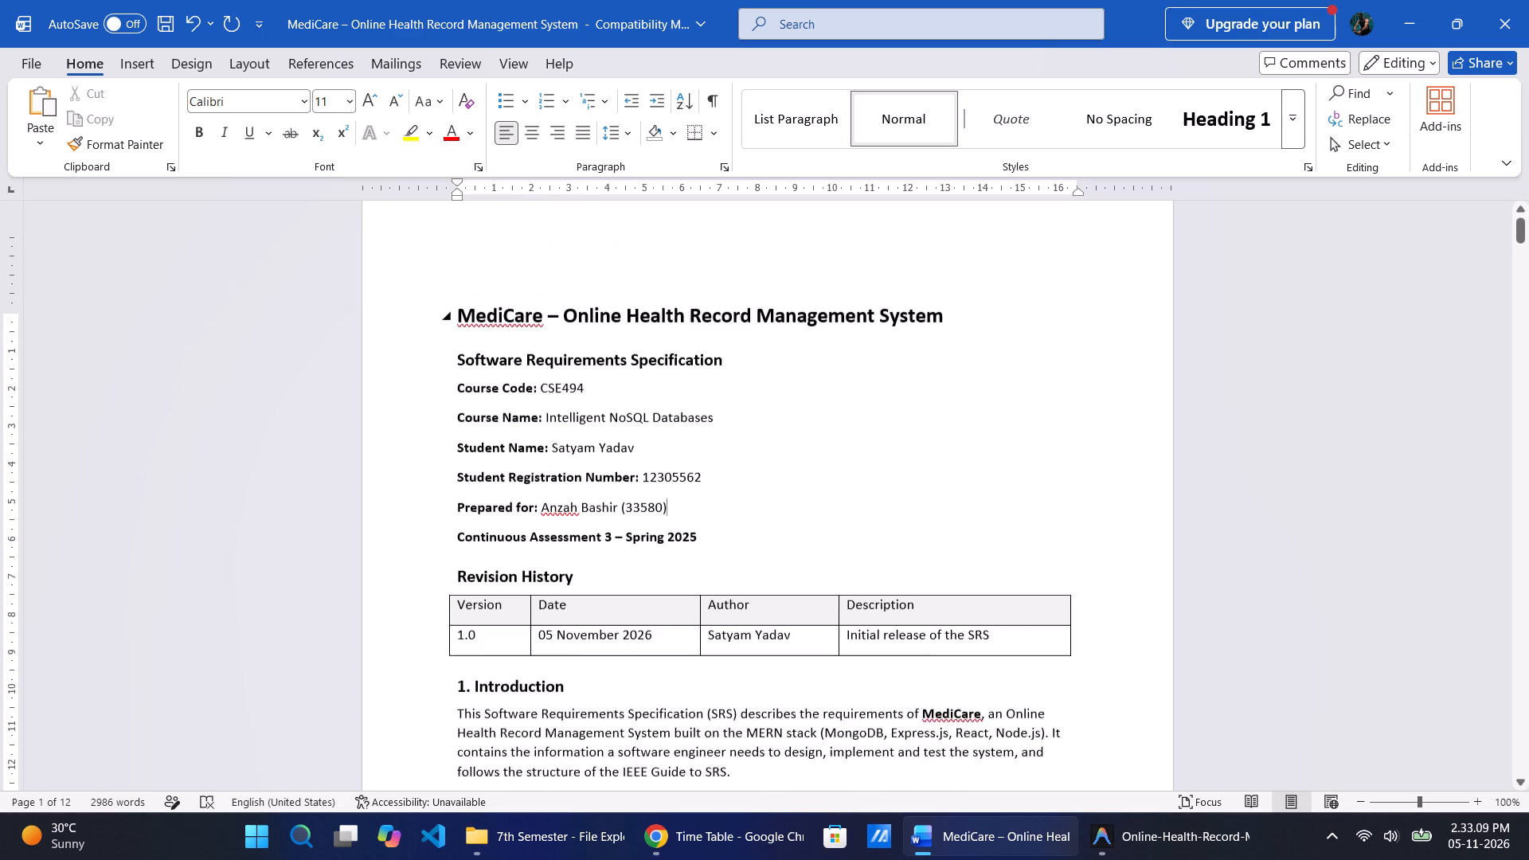
scroll(827, 338, up, 8)
scroll(827, 338, down, 1)
scroll(827, 338, up, 6)
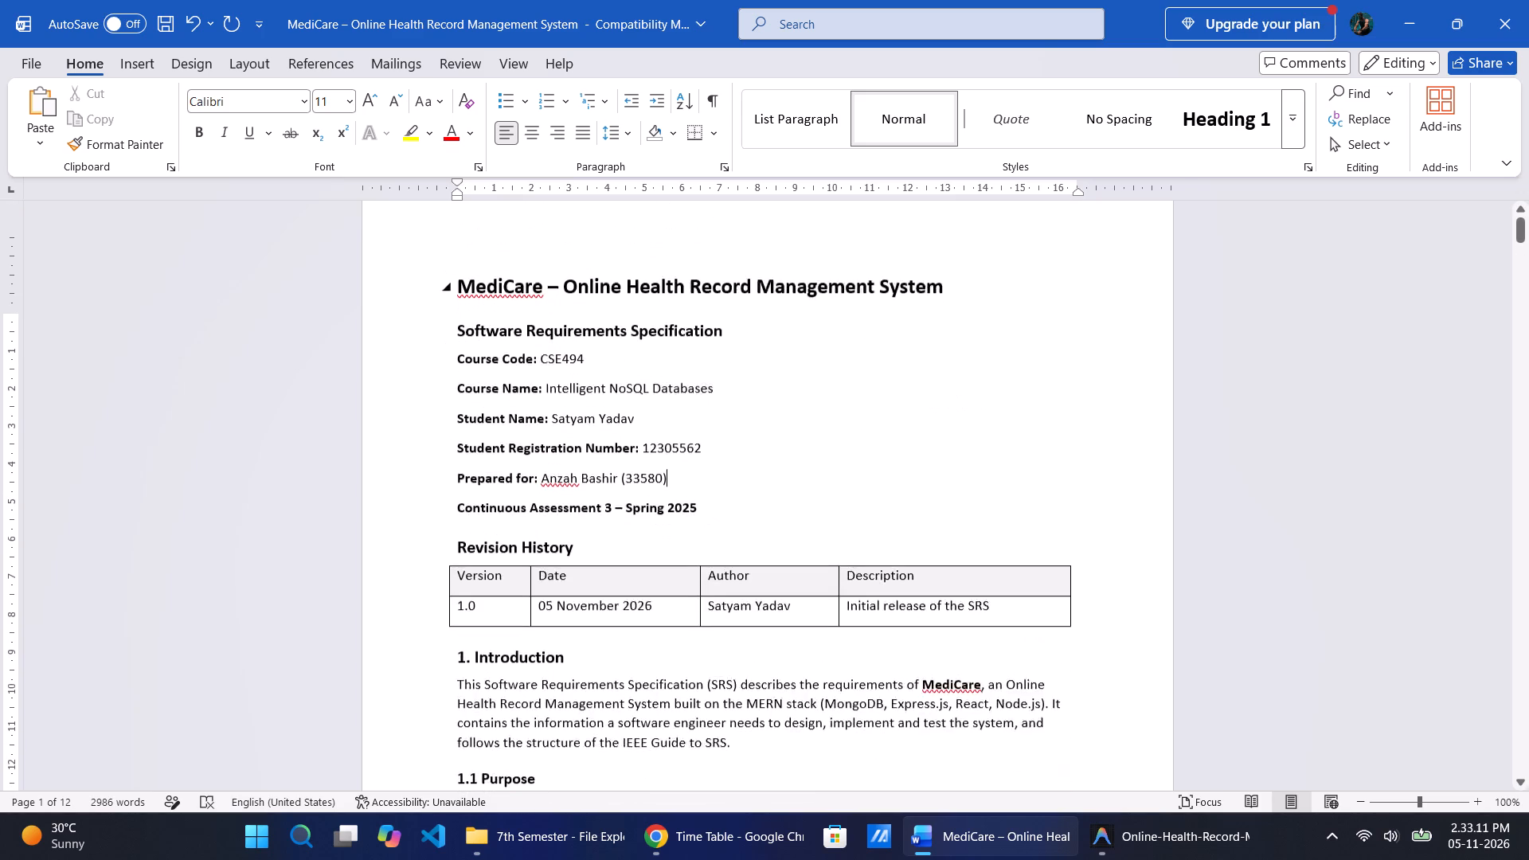
scroll(827, 338, up, 4)
scroll(827, 338, down, 2)
scroll(827, 338, up, 1)
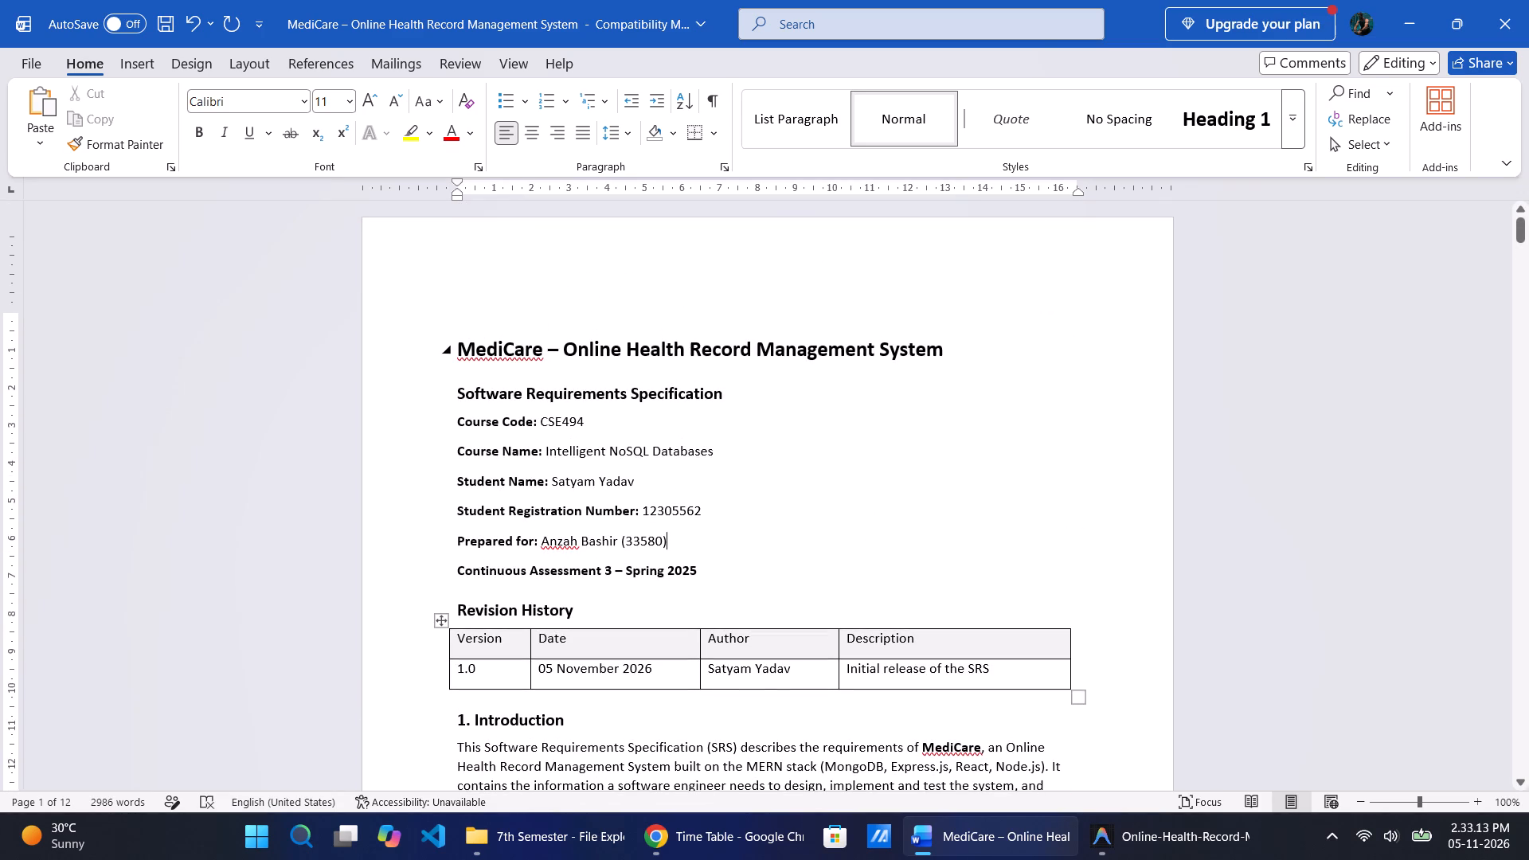
scroll(849, 597, up, 10)
scroll(849, 597, down, 19)
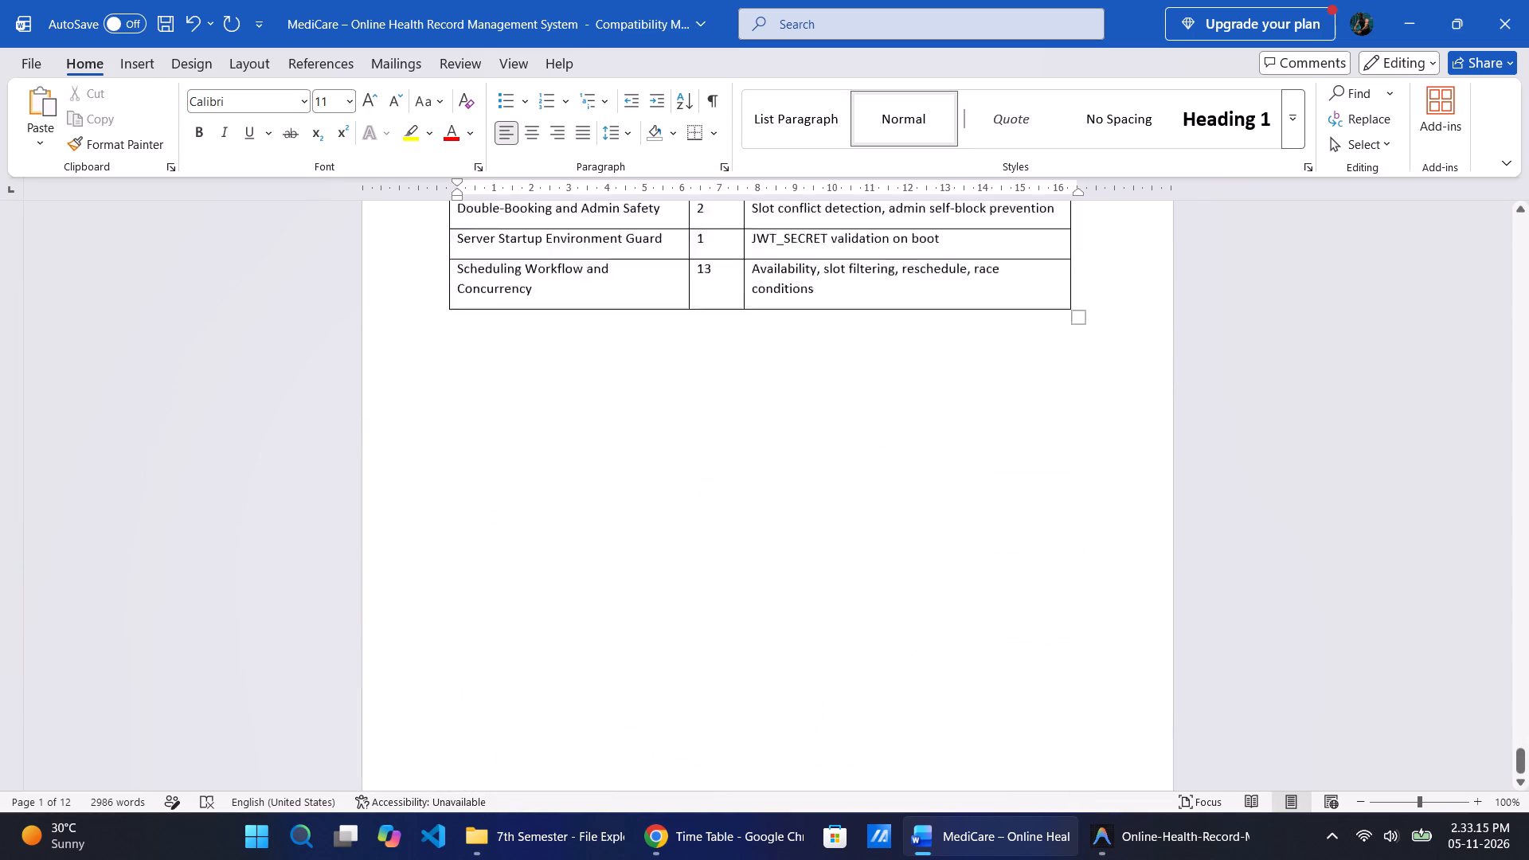
Review the appendices at the end of the document, covering the technology stack and test suite summary tables.
scroll(849, 597, down, 3)
scroll(849, 597, up, 4)
scroll(849, 597, down, 11)
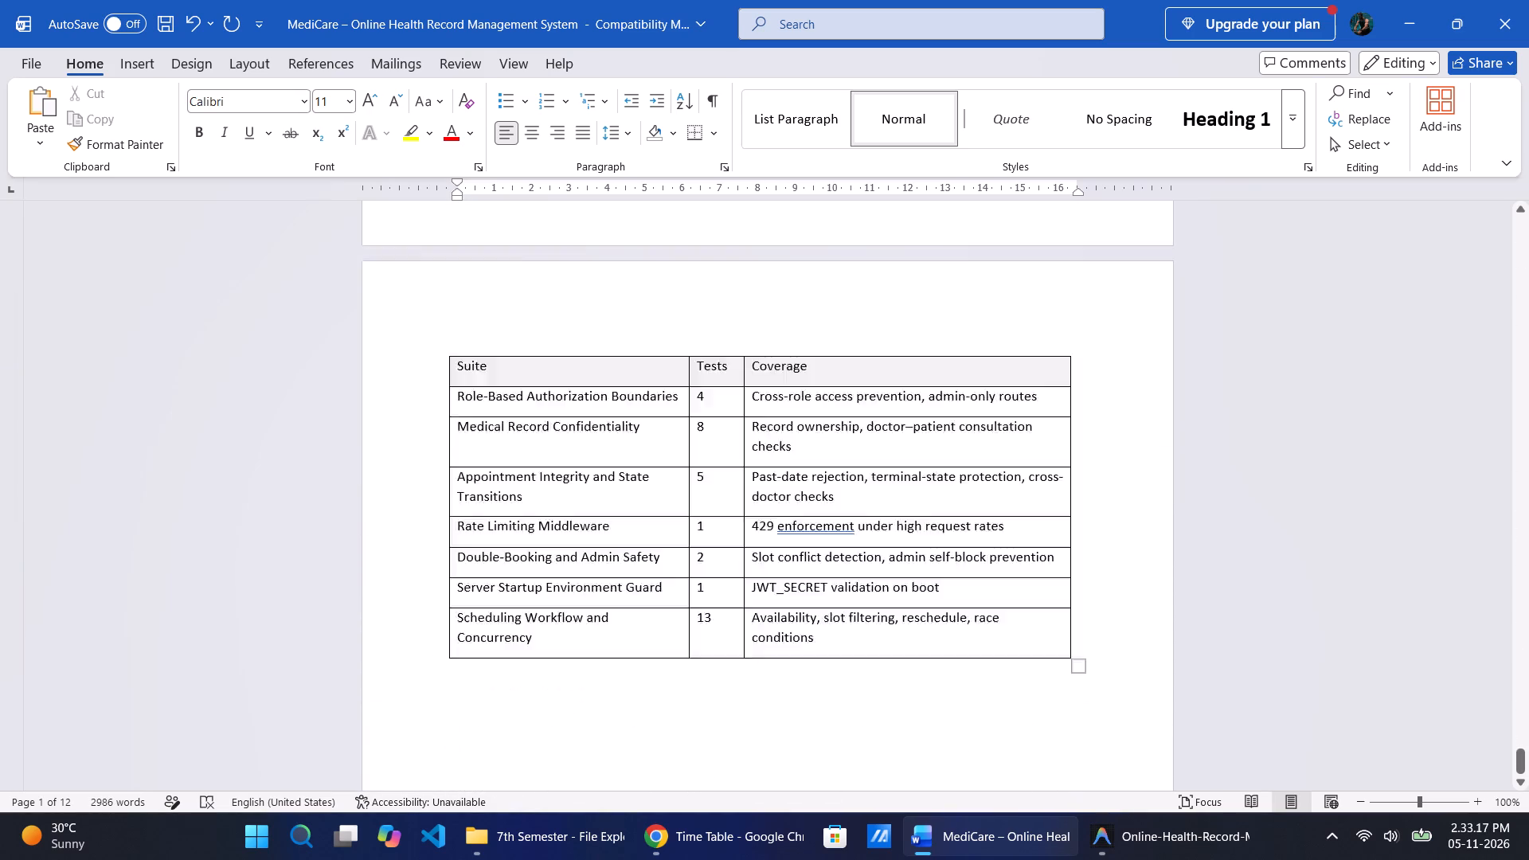
scroll(849, 597, down, 16)
scroll(849, 597, up, 2)
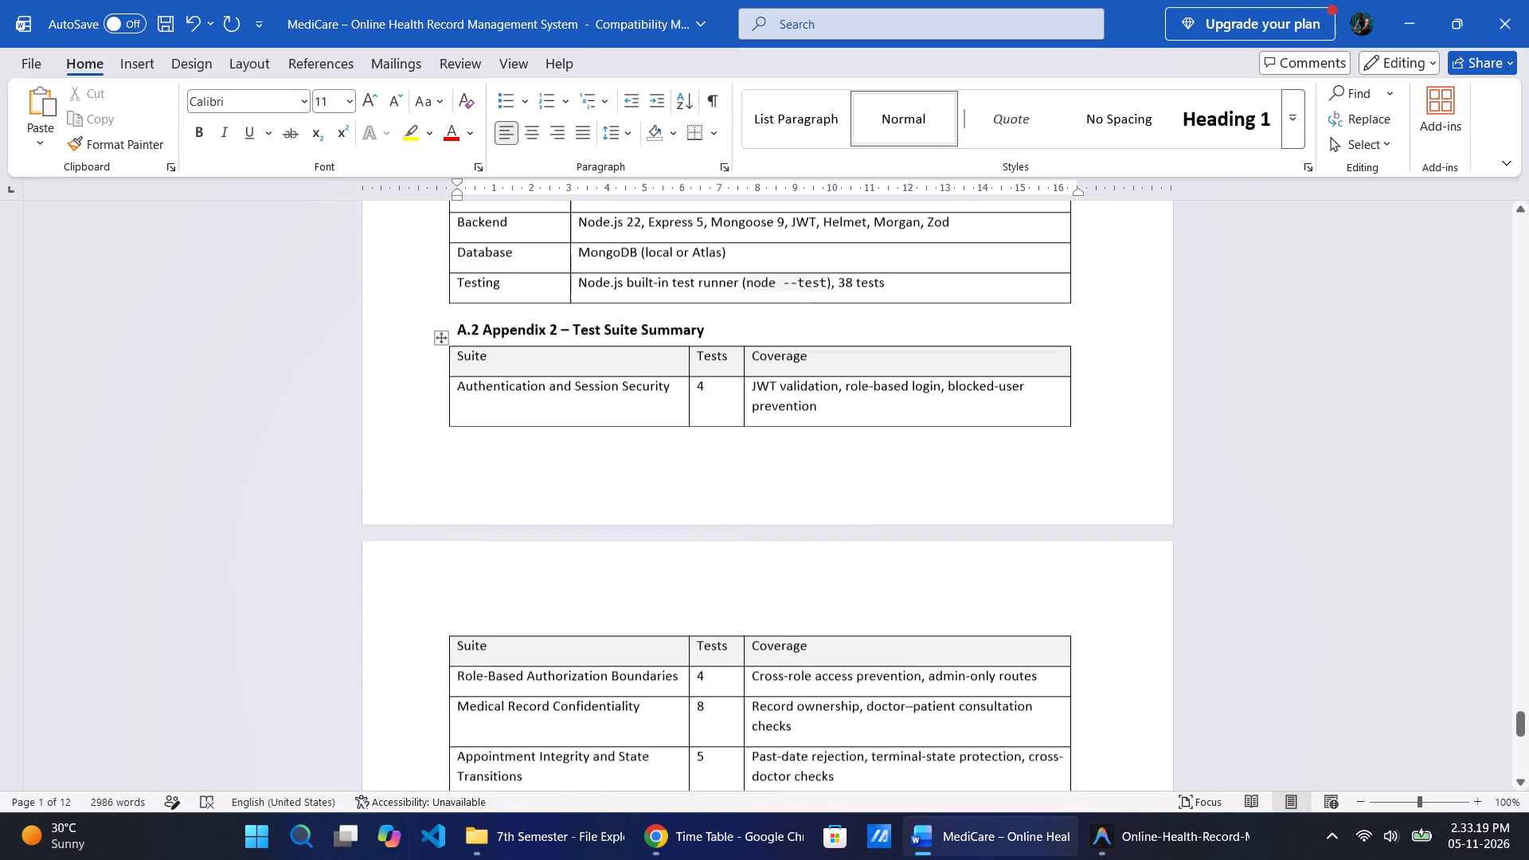
scroll(849, 597, down, 2)
scroll(849, 597, up, 2)
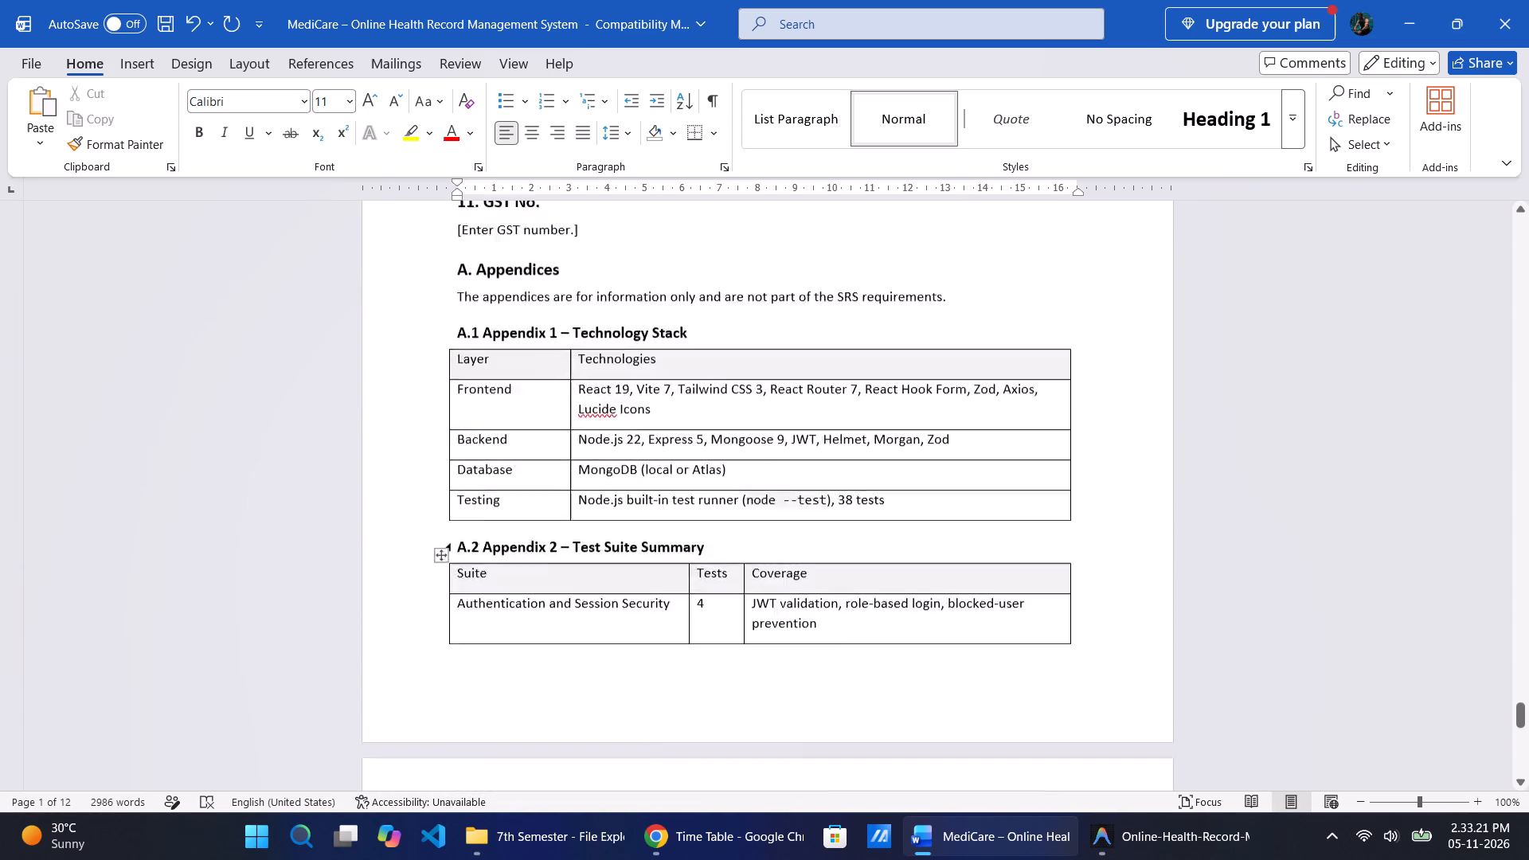
scroll(849, 597, up, 3)
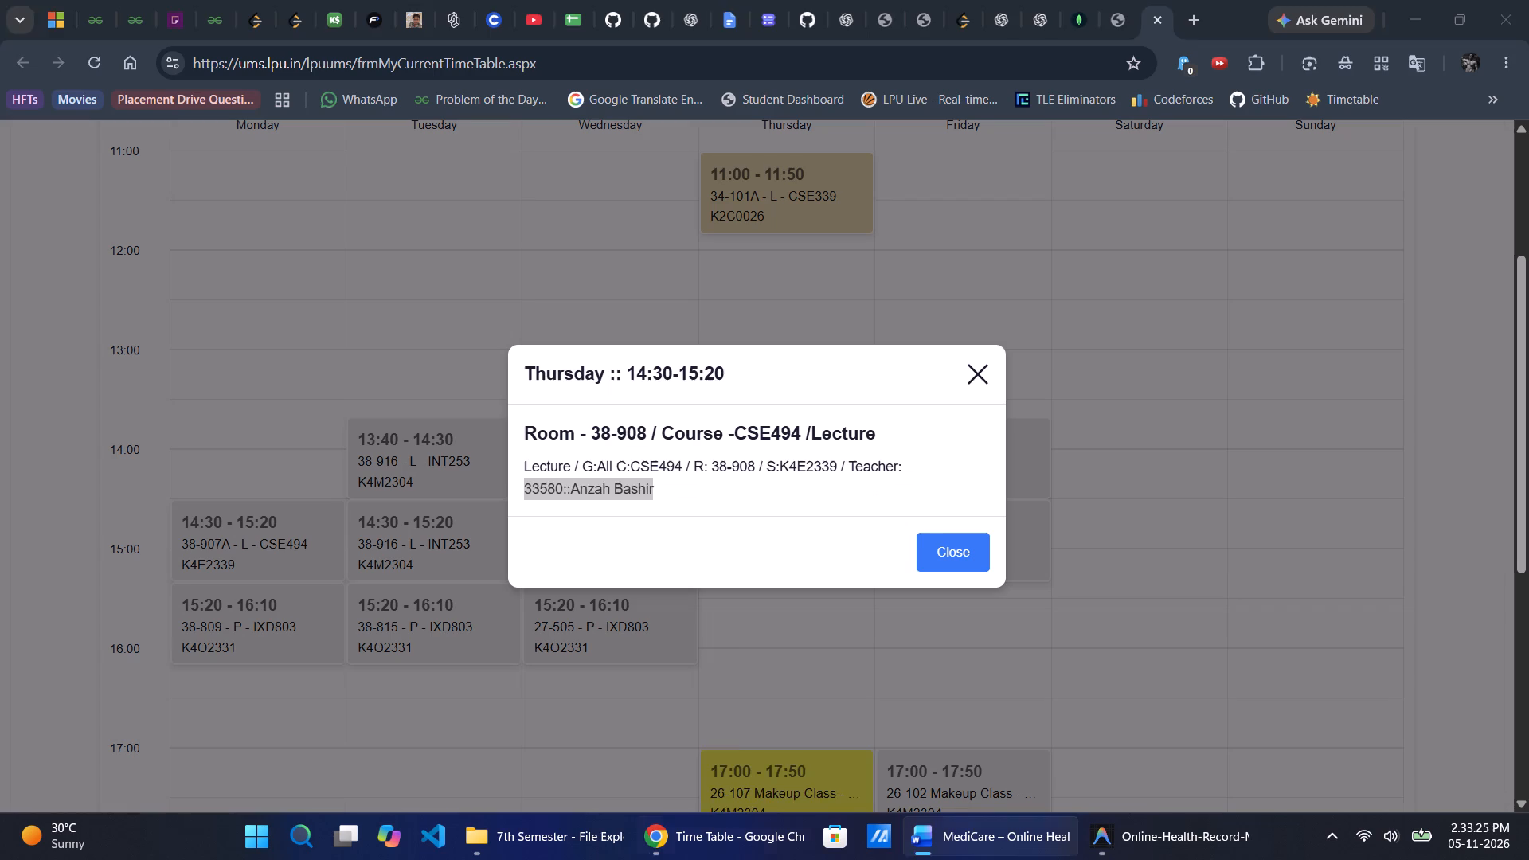
Switch to Chrome, dismiss the Thursday 14:30-15:20 class details, and close the timetable page after looking it over.
click(975, 369)
scroll(1001, 468, down, 1)
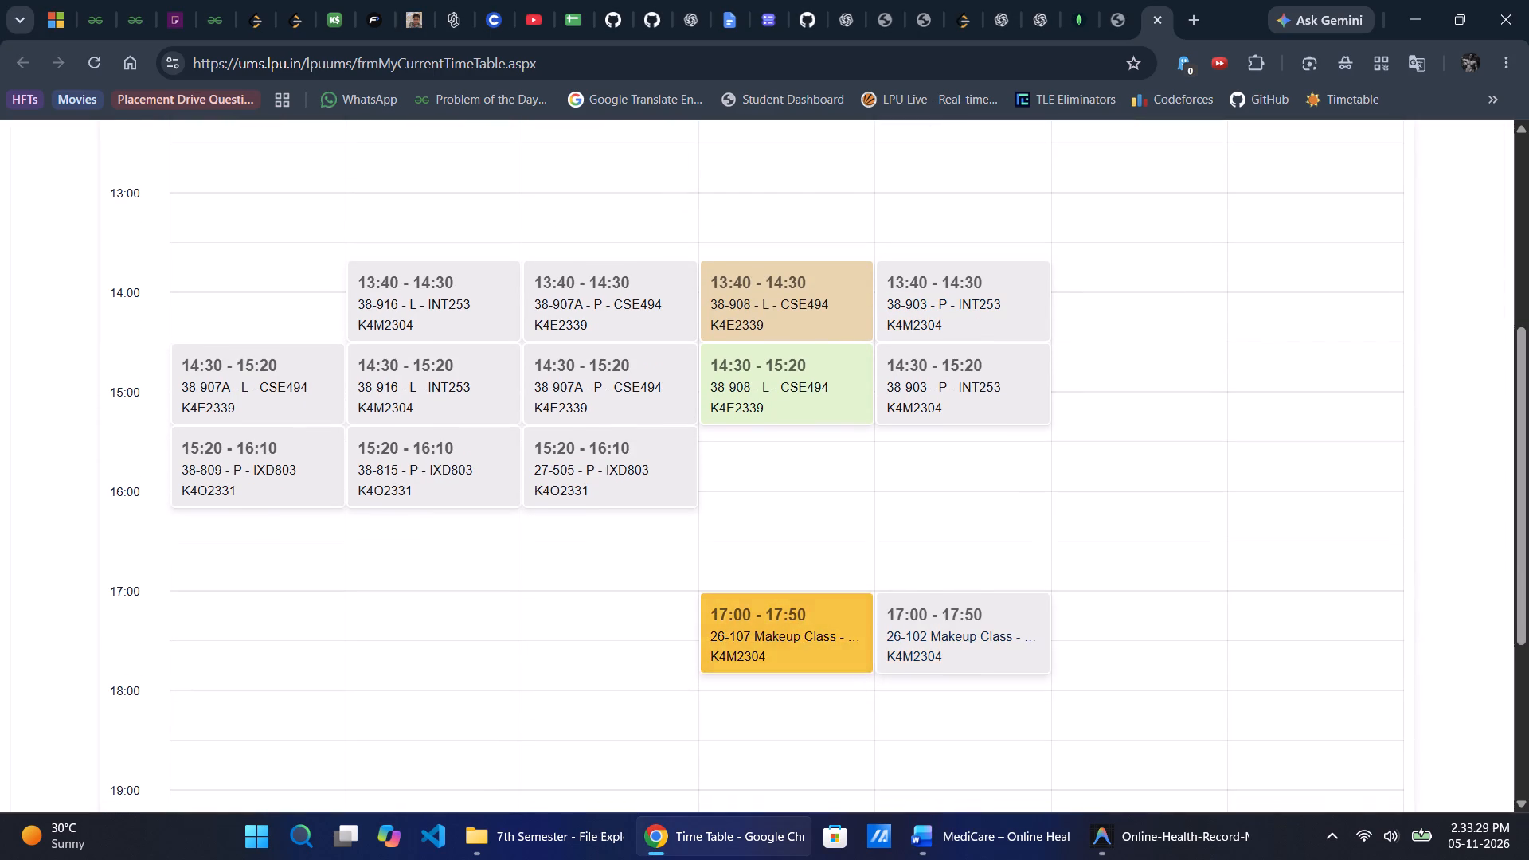
scroll(1109, 494, up, 12)
scroll(1109, 494, down, 5)
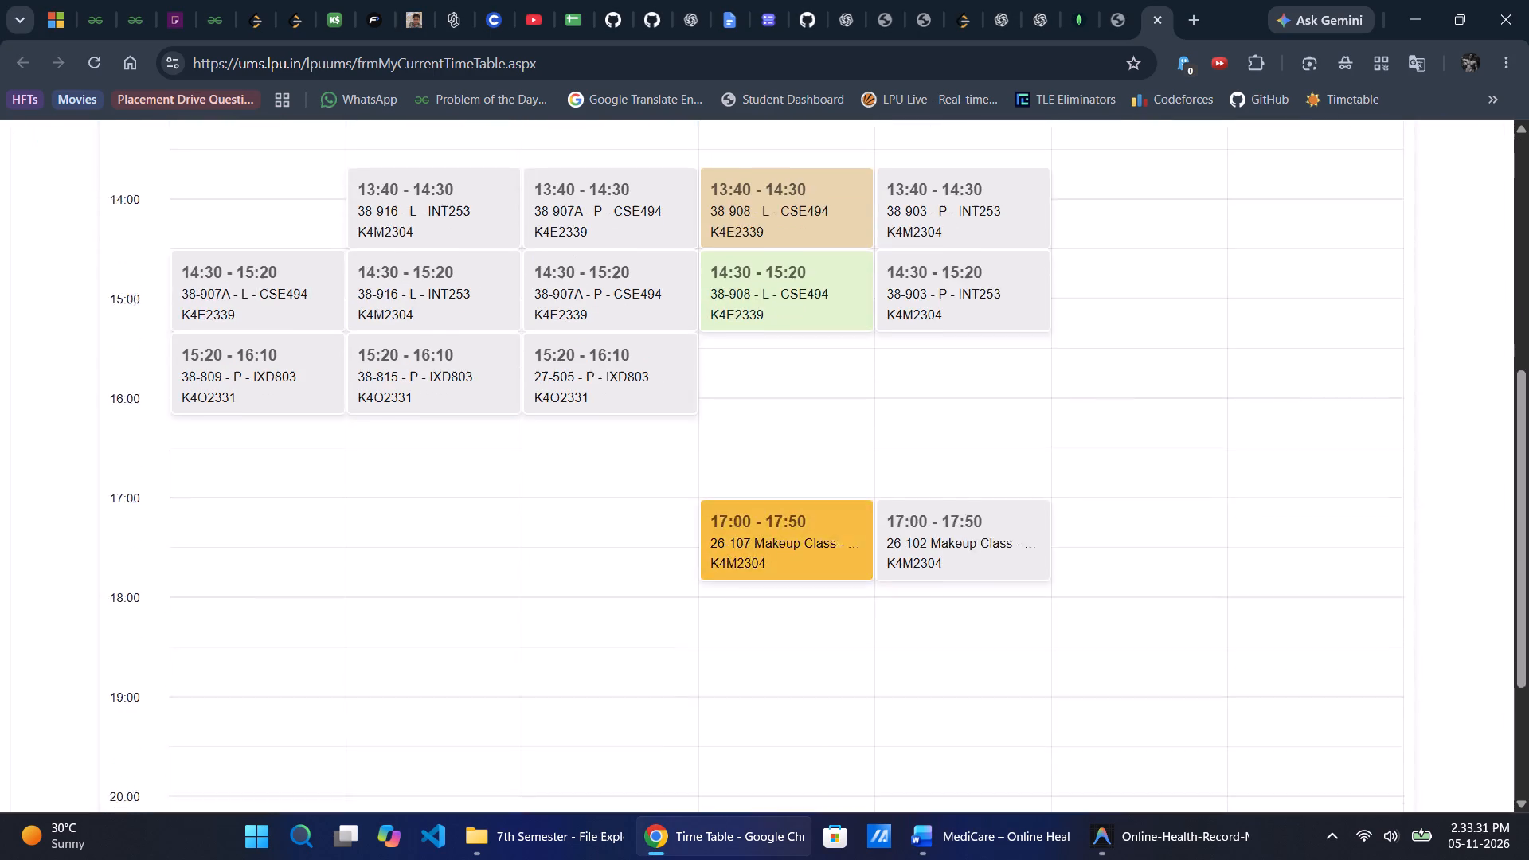
scroll(1109, 494, down, 14)
scroll(1109, 494, up, 10)
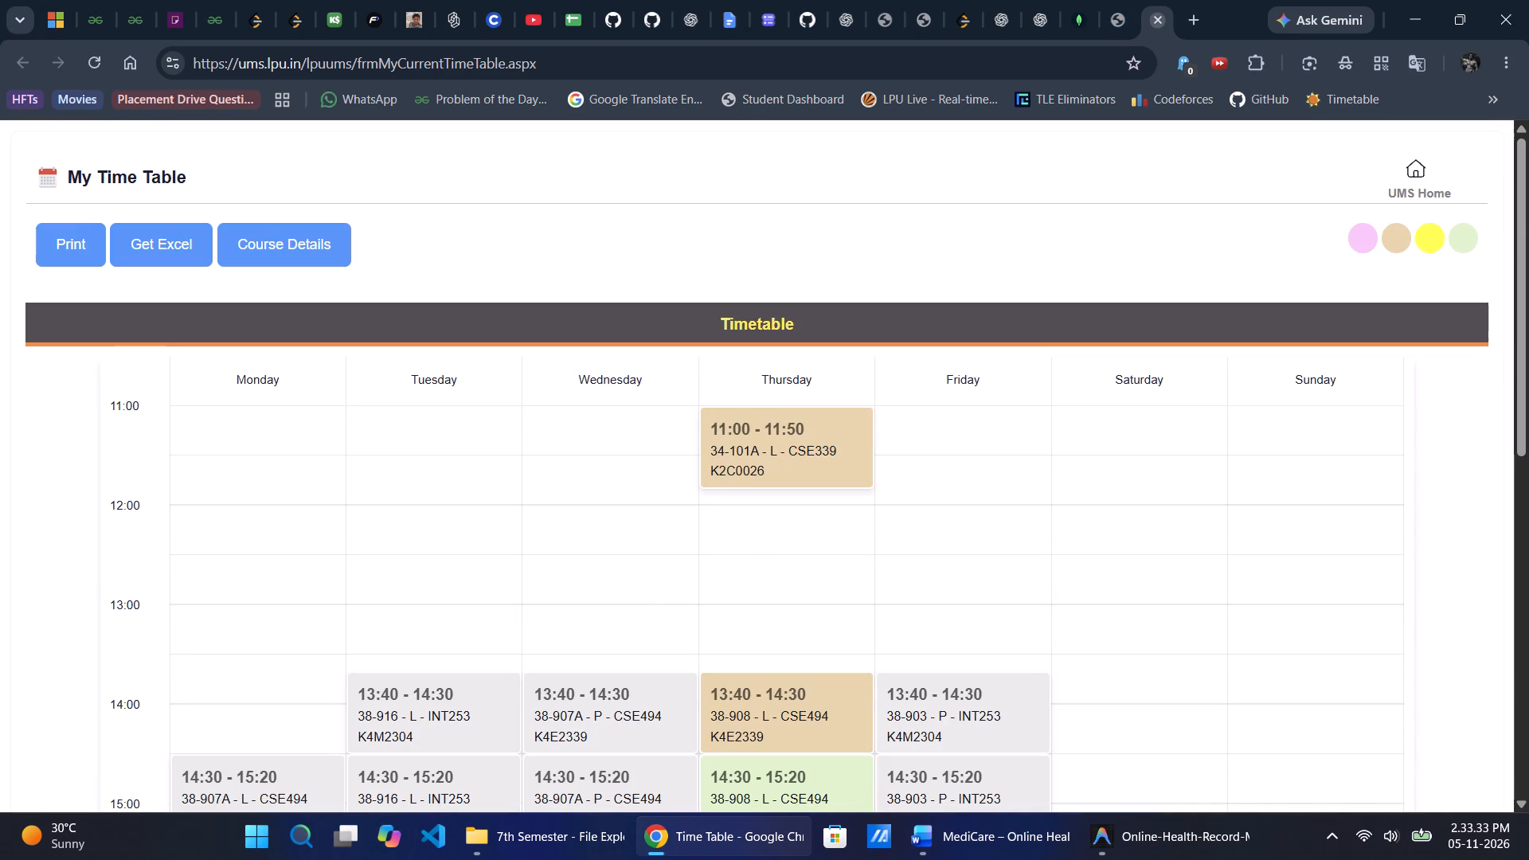
click(1163, 13)
scroll(1031, 373, up, 11)
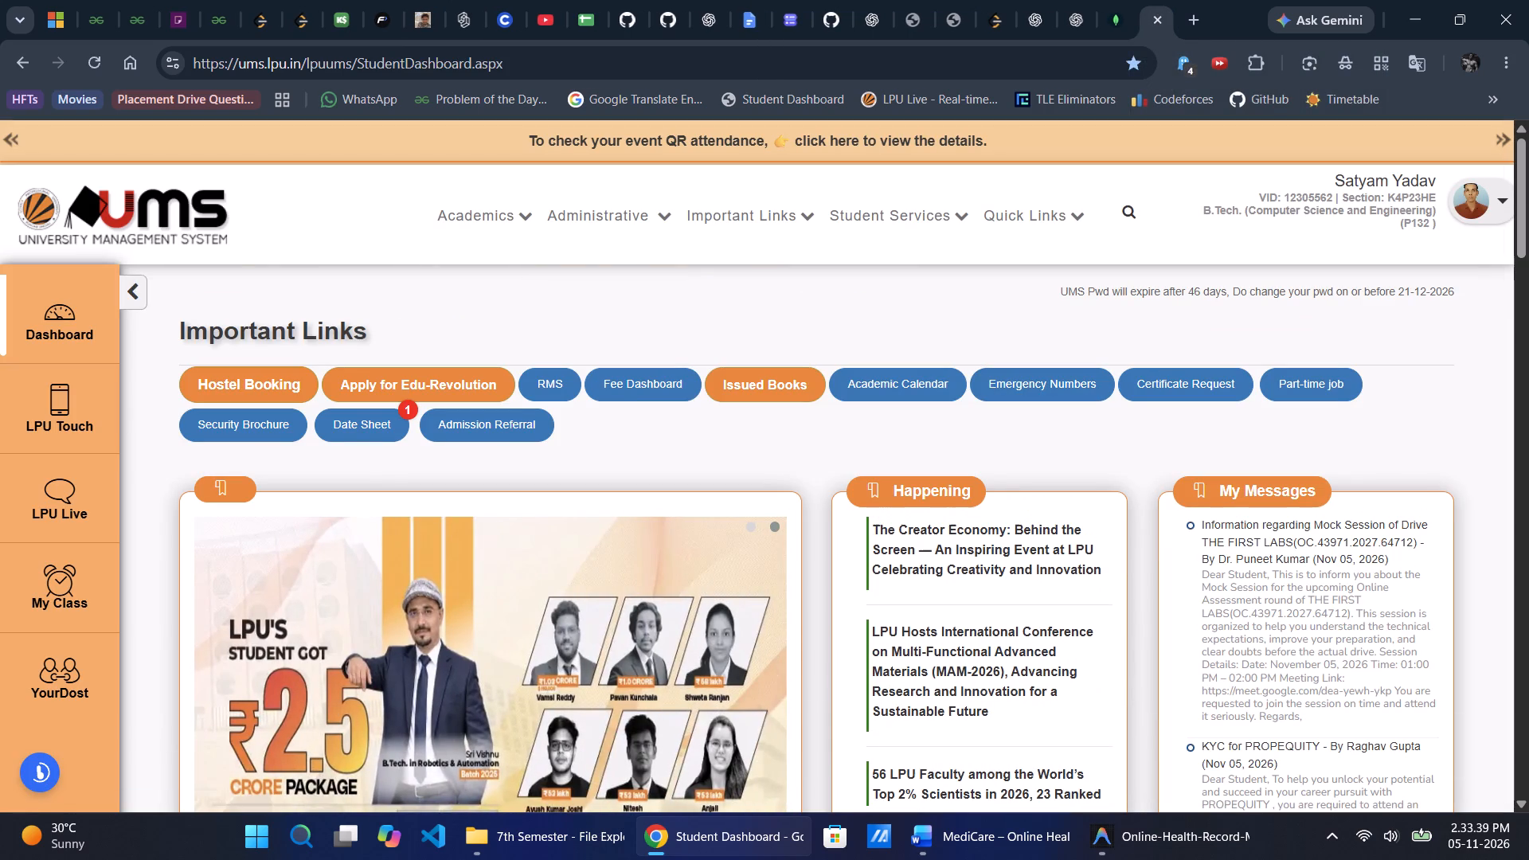
scroll(1474, 526, down, 1)
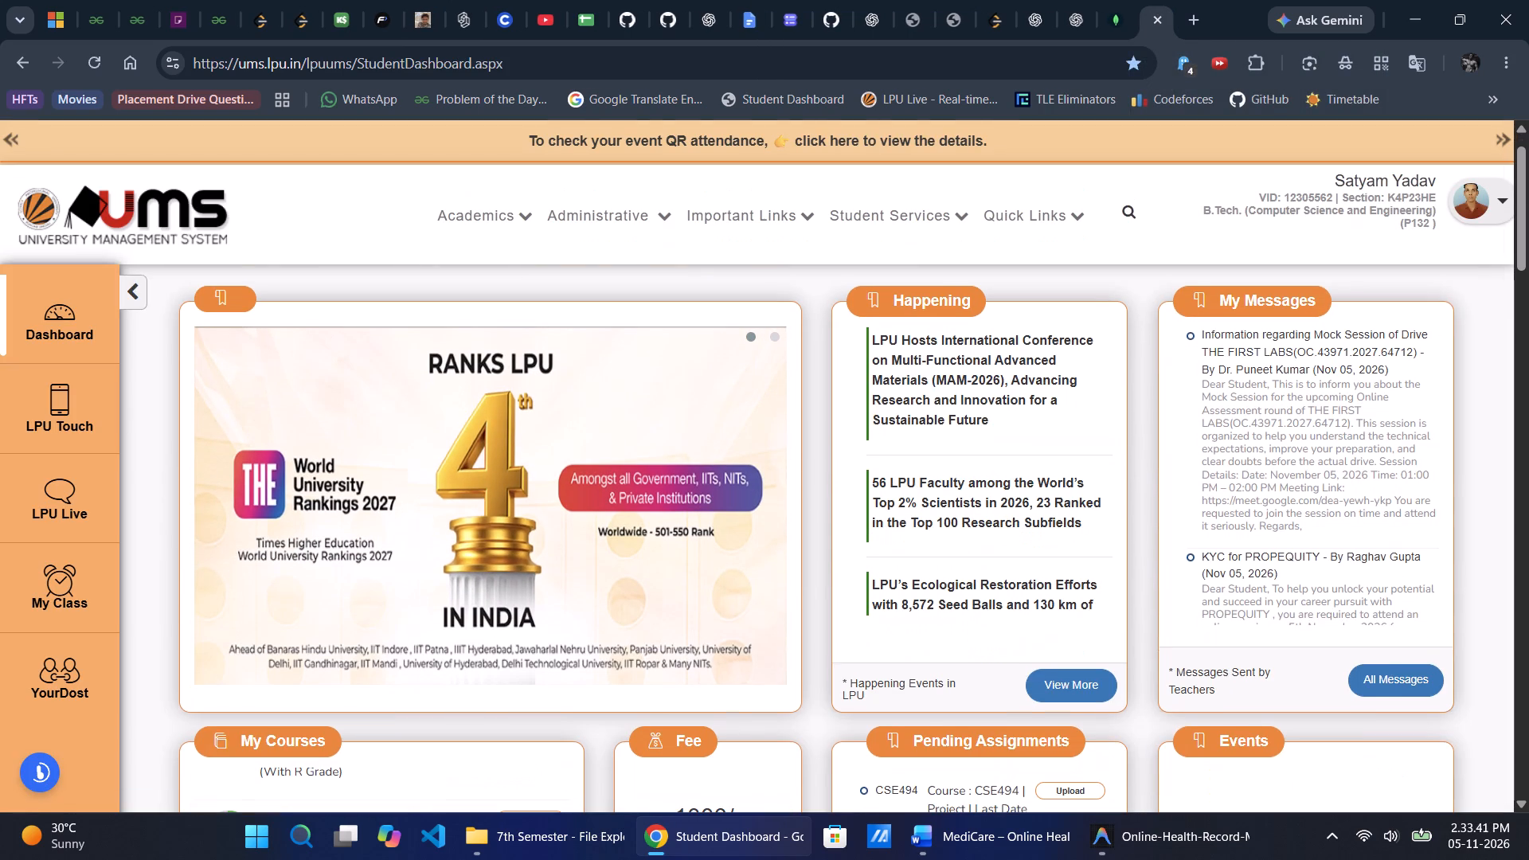
scroll(1364, 492, down, 4)
scroll(1364, 492, up, 9)
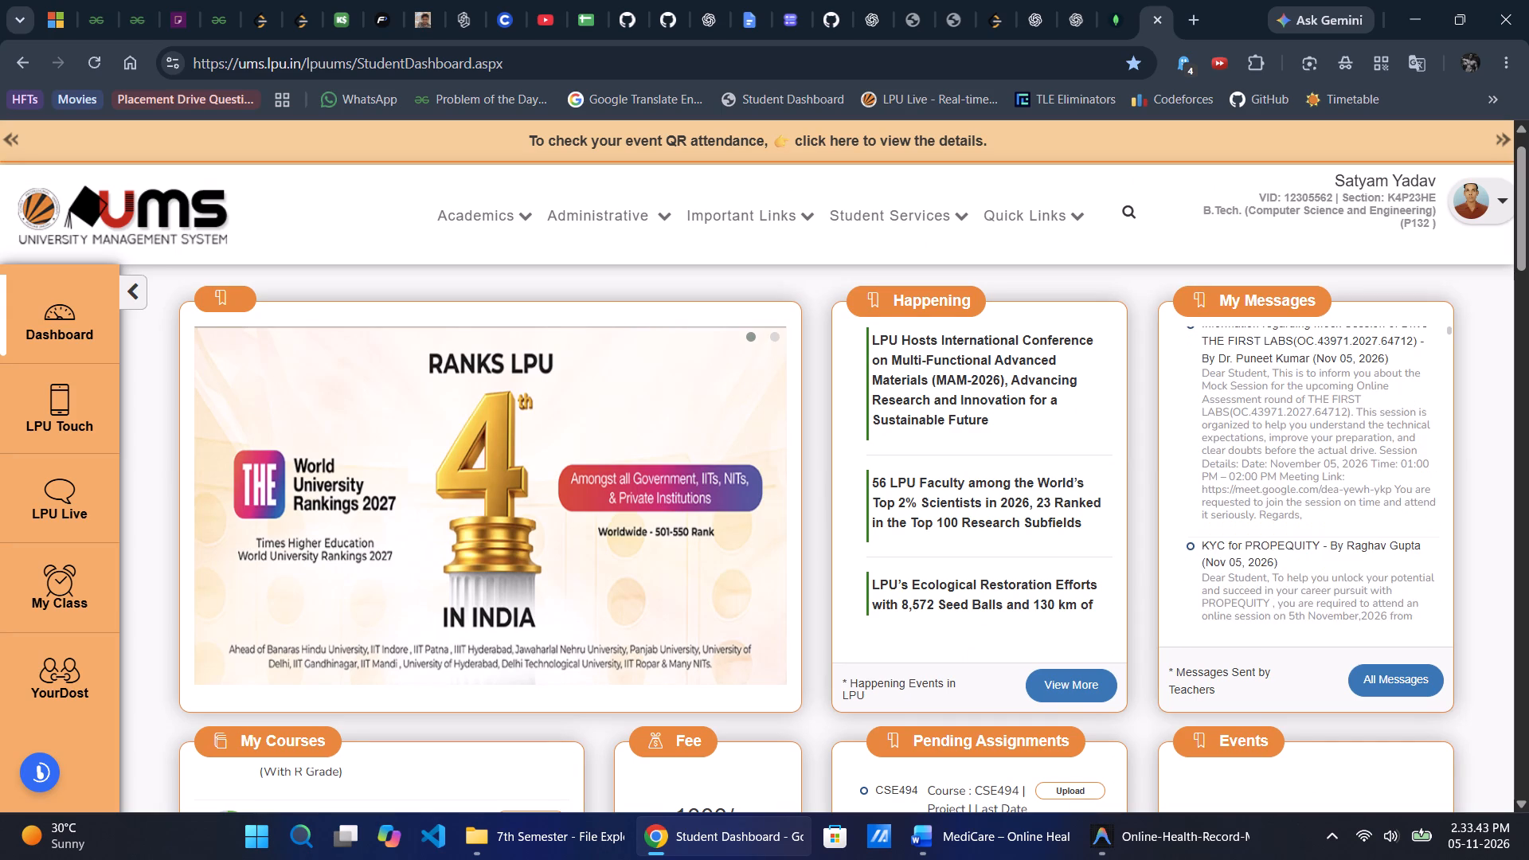
scroll(1364, 492, up, 3)
scroll(1476, 401, up, 8)
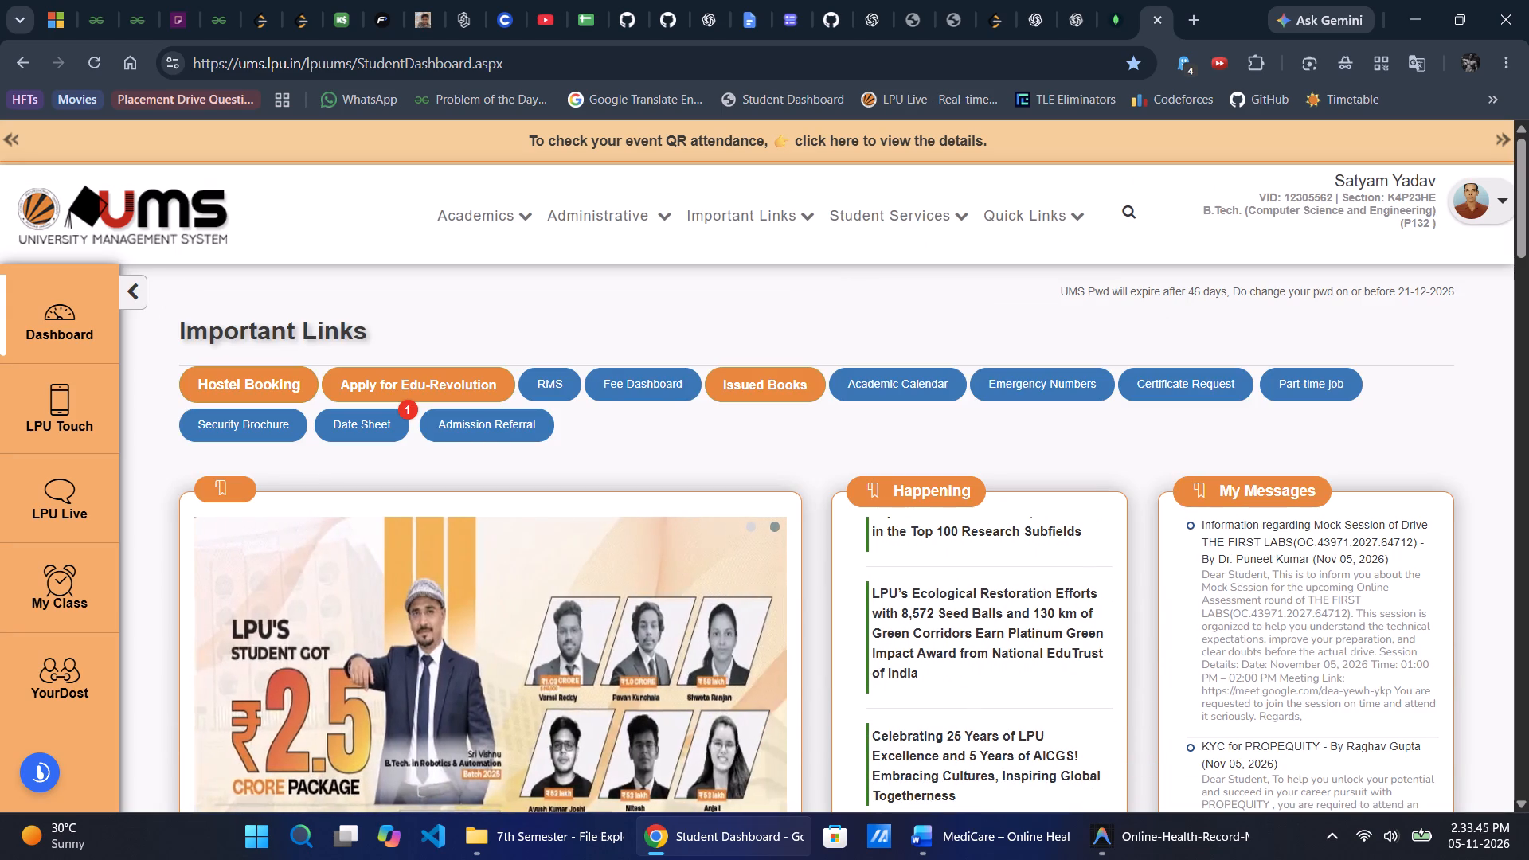
click(1126, 0)
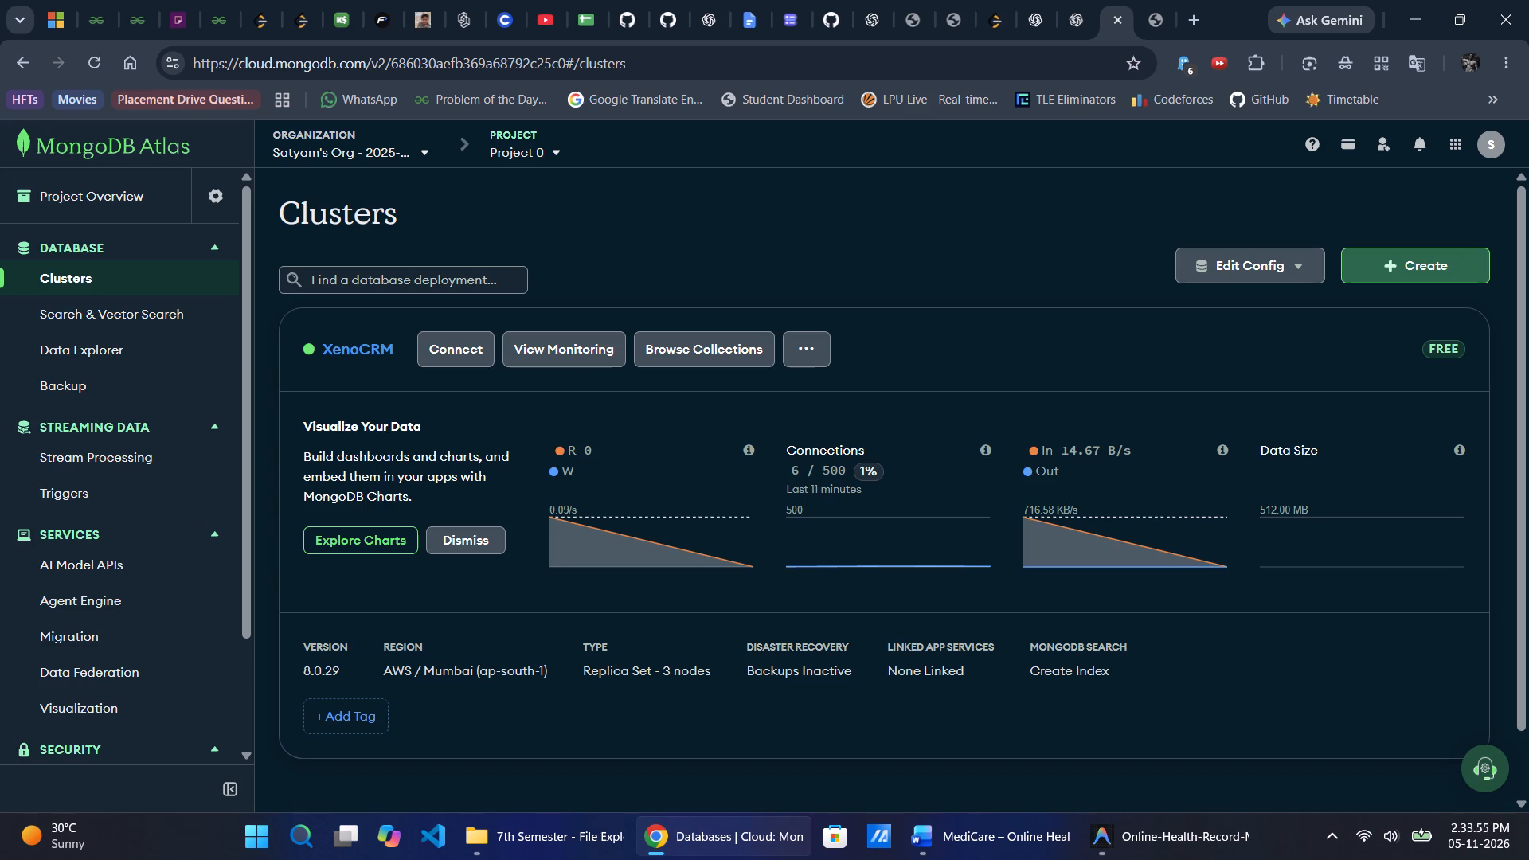
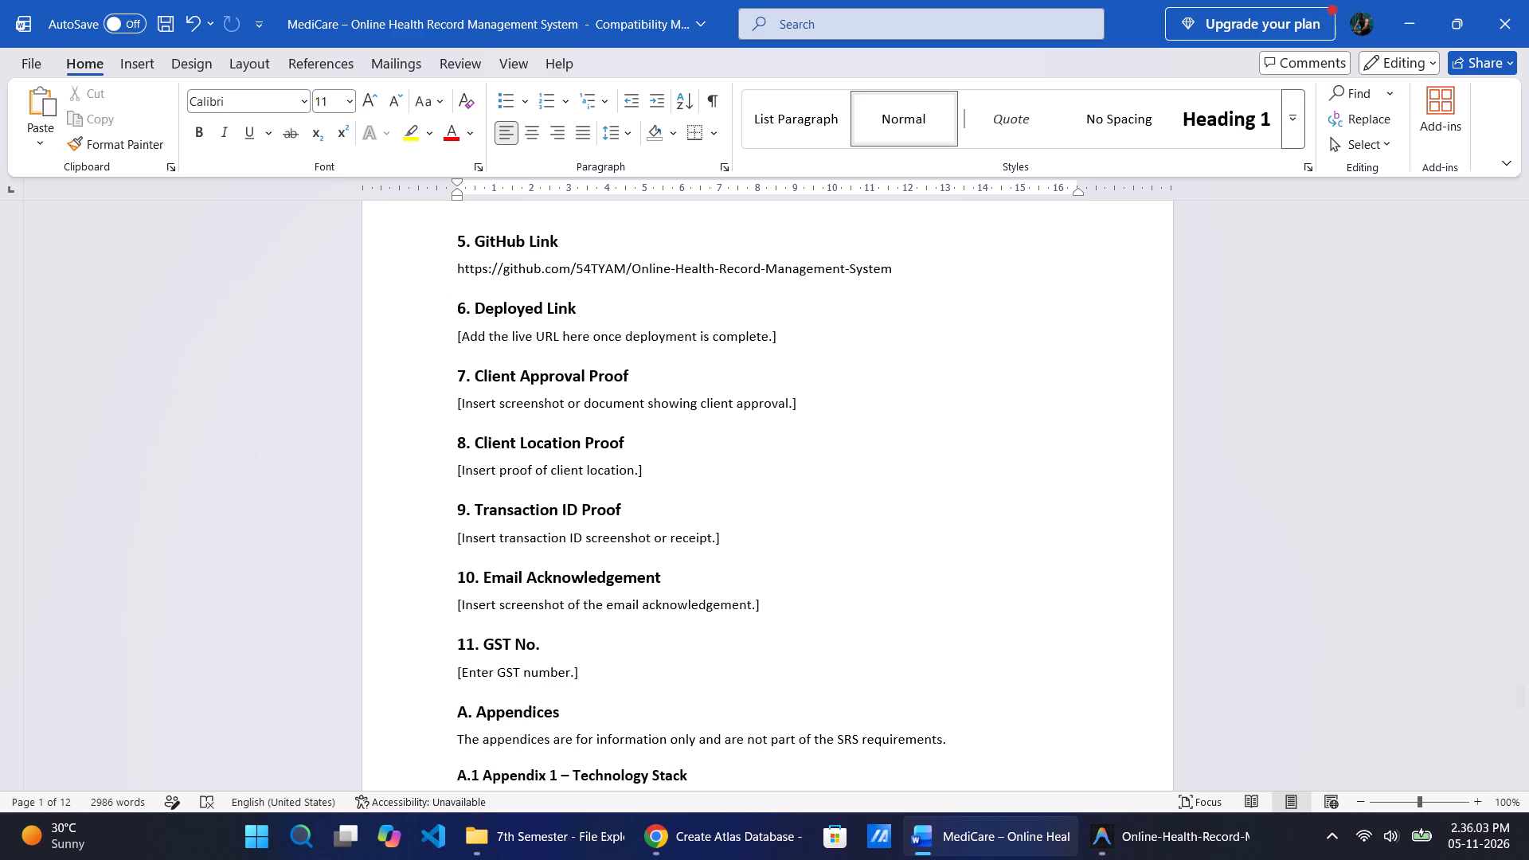
Switch to Word and delete sections 7 to 11, from Client Approval Proof through GST No., with their placeholder texts.
drag(466, 311, 582, 338)
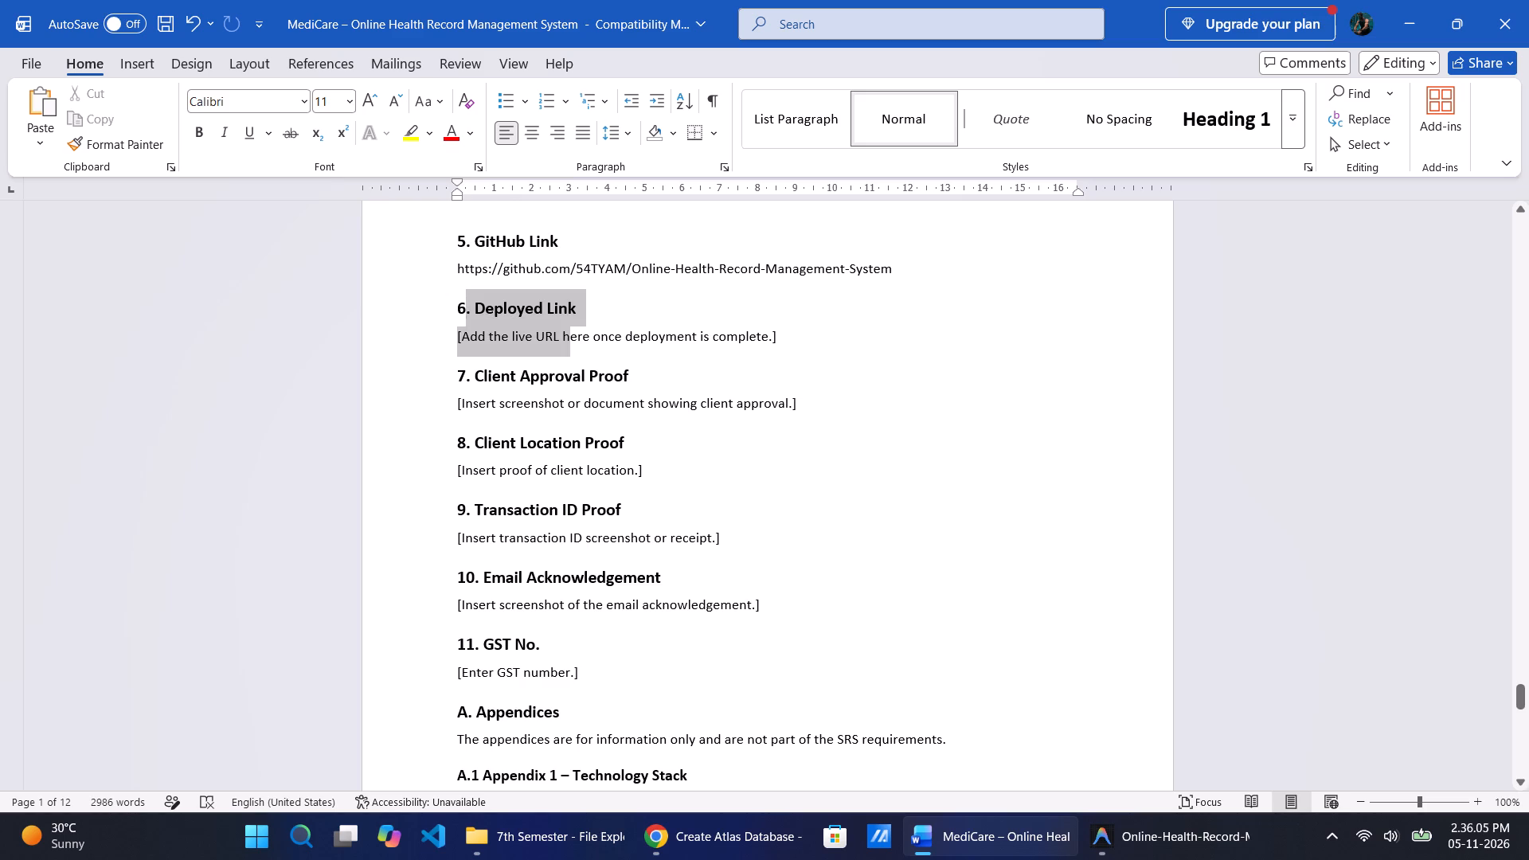
drag(582, 338, 628, 502)
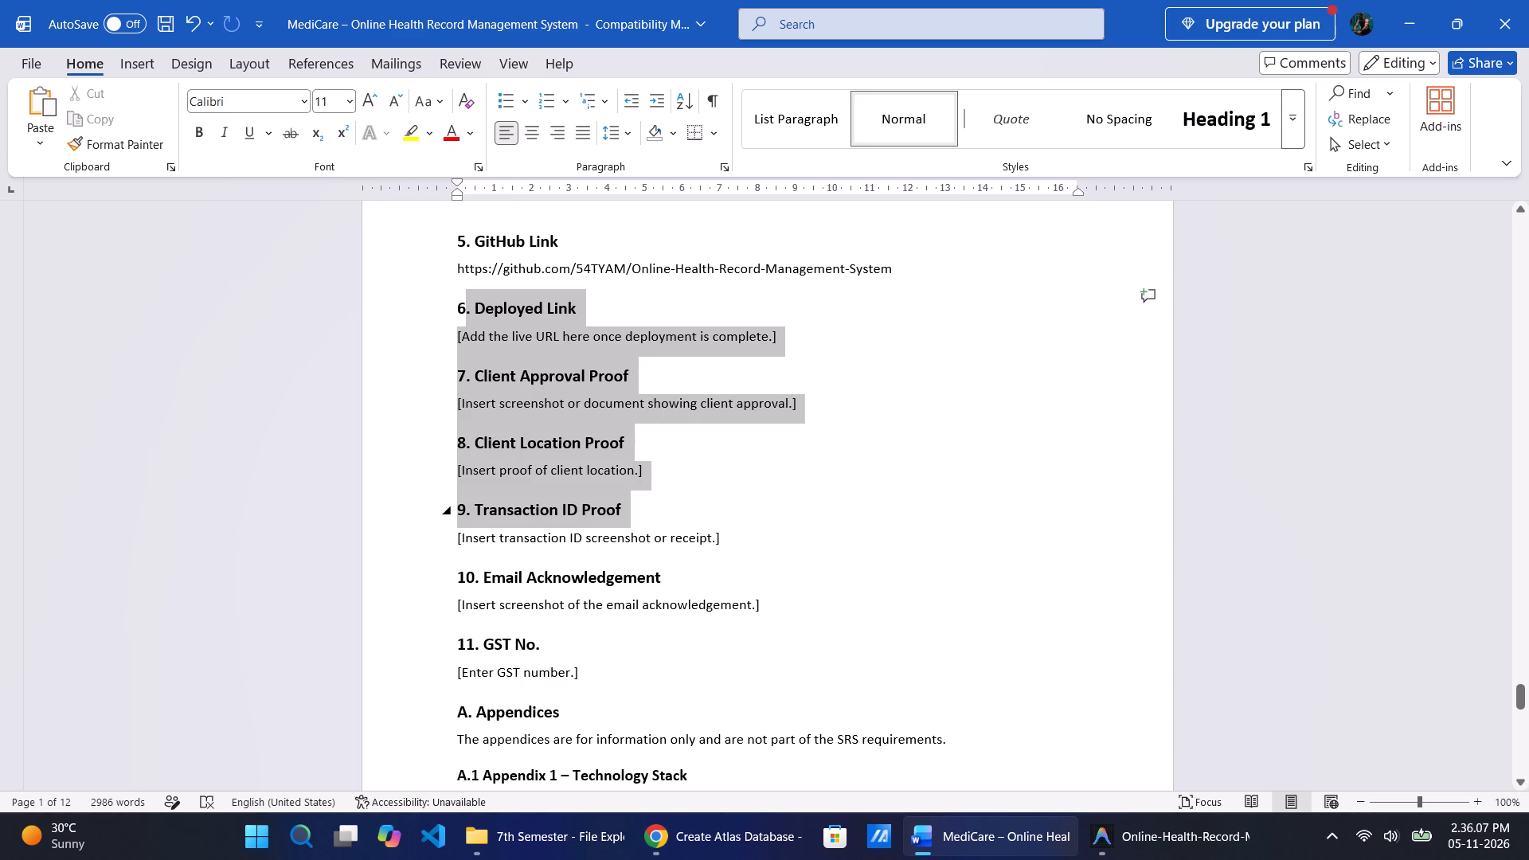
drag(628, 502, 654, 544)
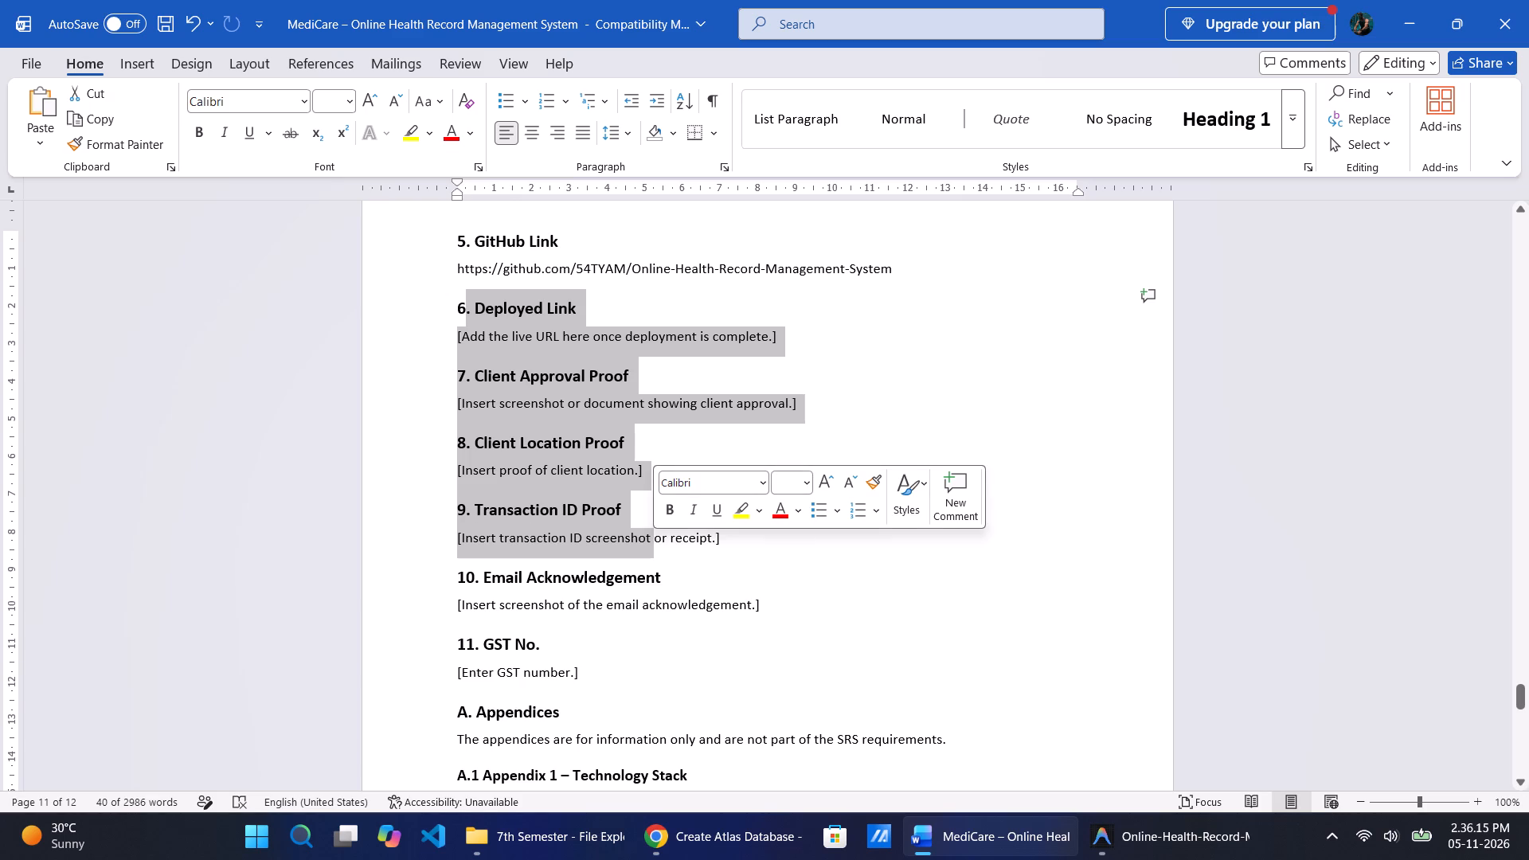
click(685, 631)
drag(592, 670, 474, 452)
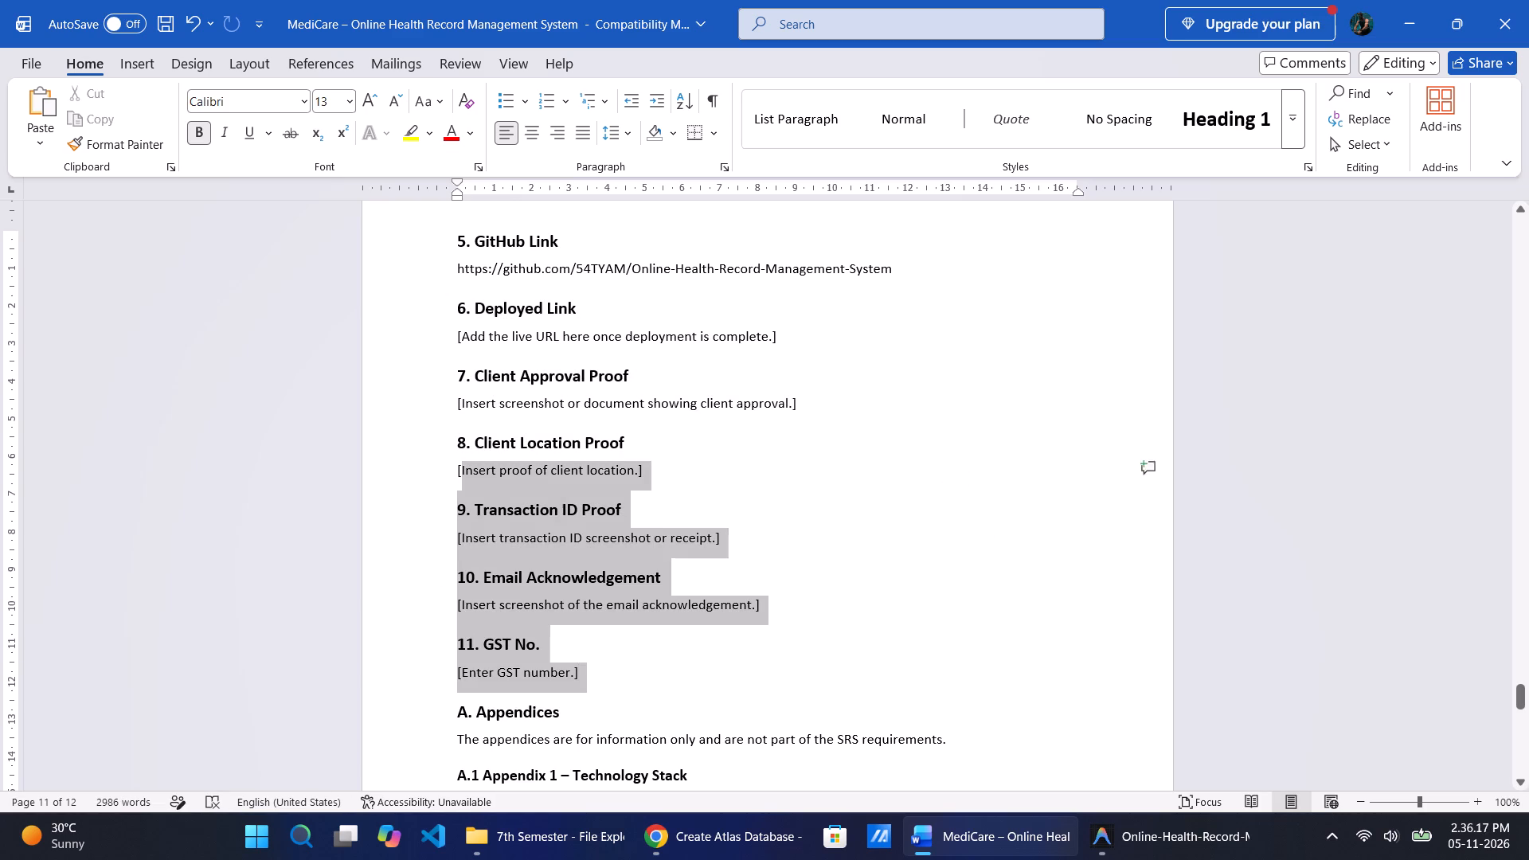
drag(474, 452, 444, 374)
key(BackSpace)
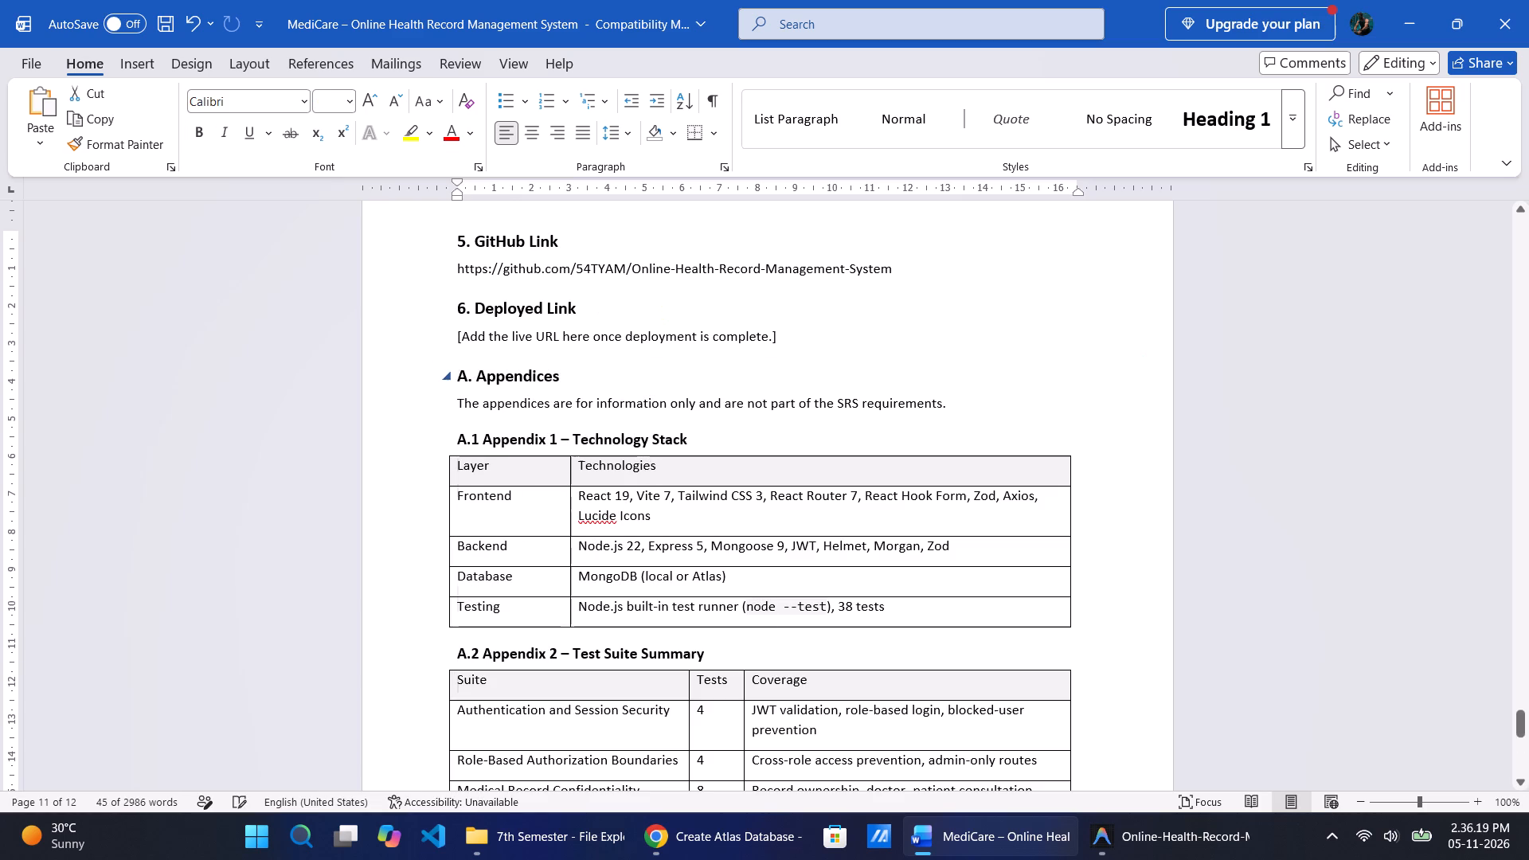
Delete the placeholder text under the 6. Deployed Link heading, leaving an empty line for the live URL.
click(796, 338)
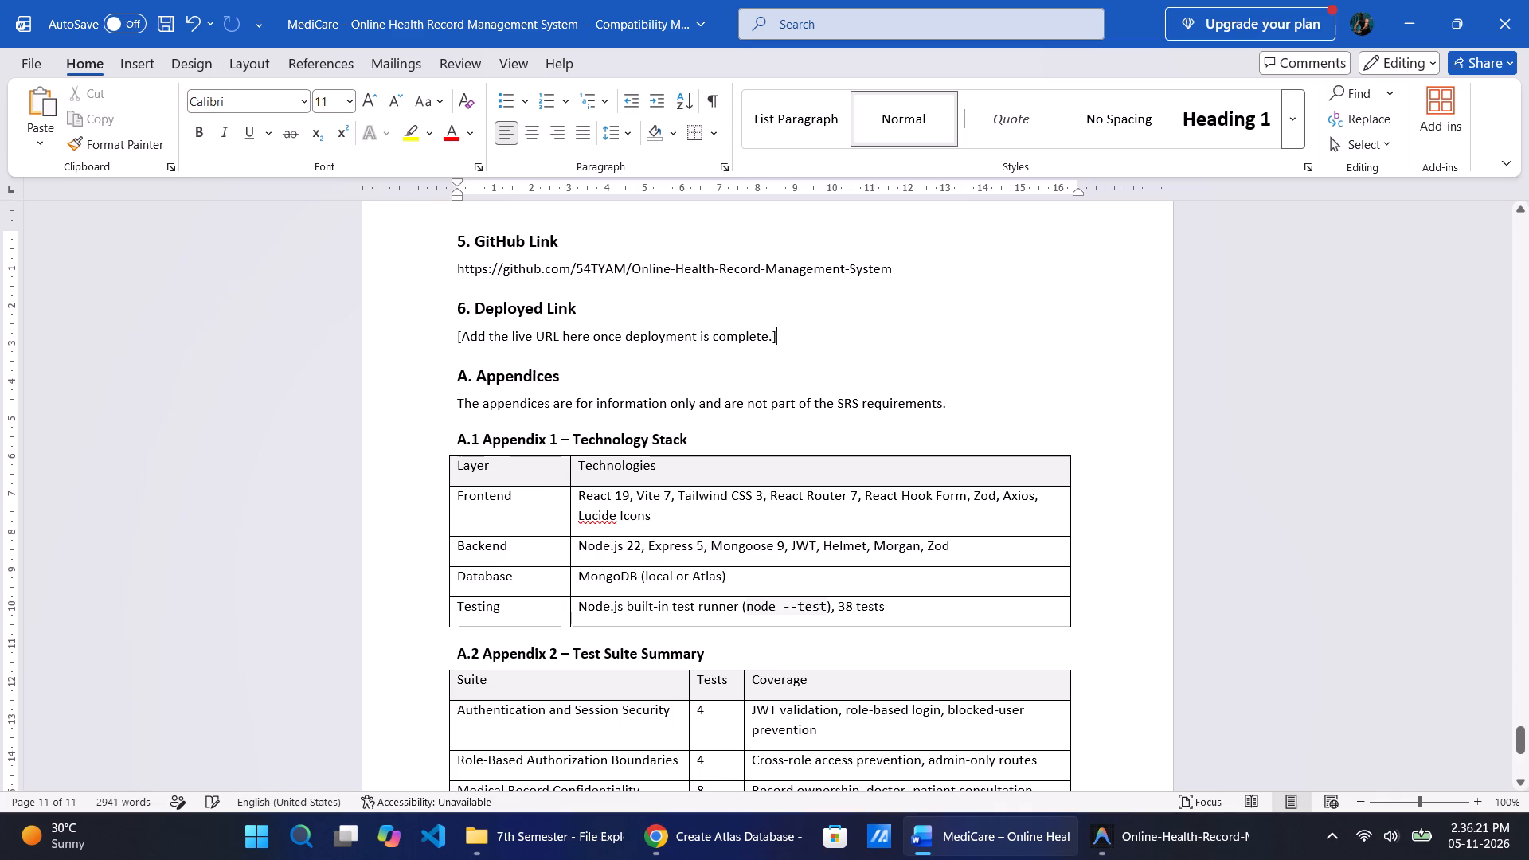
key(BackSpace)
key(BackSpace)
key(BackSpace)
key(BackSpace)
key(BackSpace)
key(BackSpace)
key(BackSpace)
key(BackSpace)
key(BackSpace)
key(BackSpace)
key(BackSpace)
key(BackSpace)
key(BackSpace)
key(BackSpace)
key(BackSpace)
key(BackSpace)
key(BackSpace)
key(BackSpace)
key(BackSpace)
key(BackSpace)
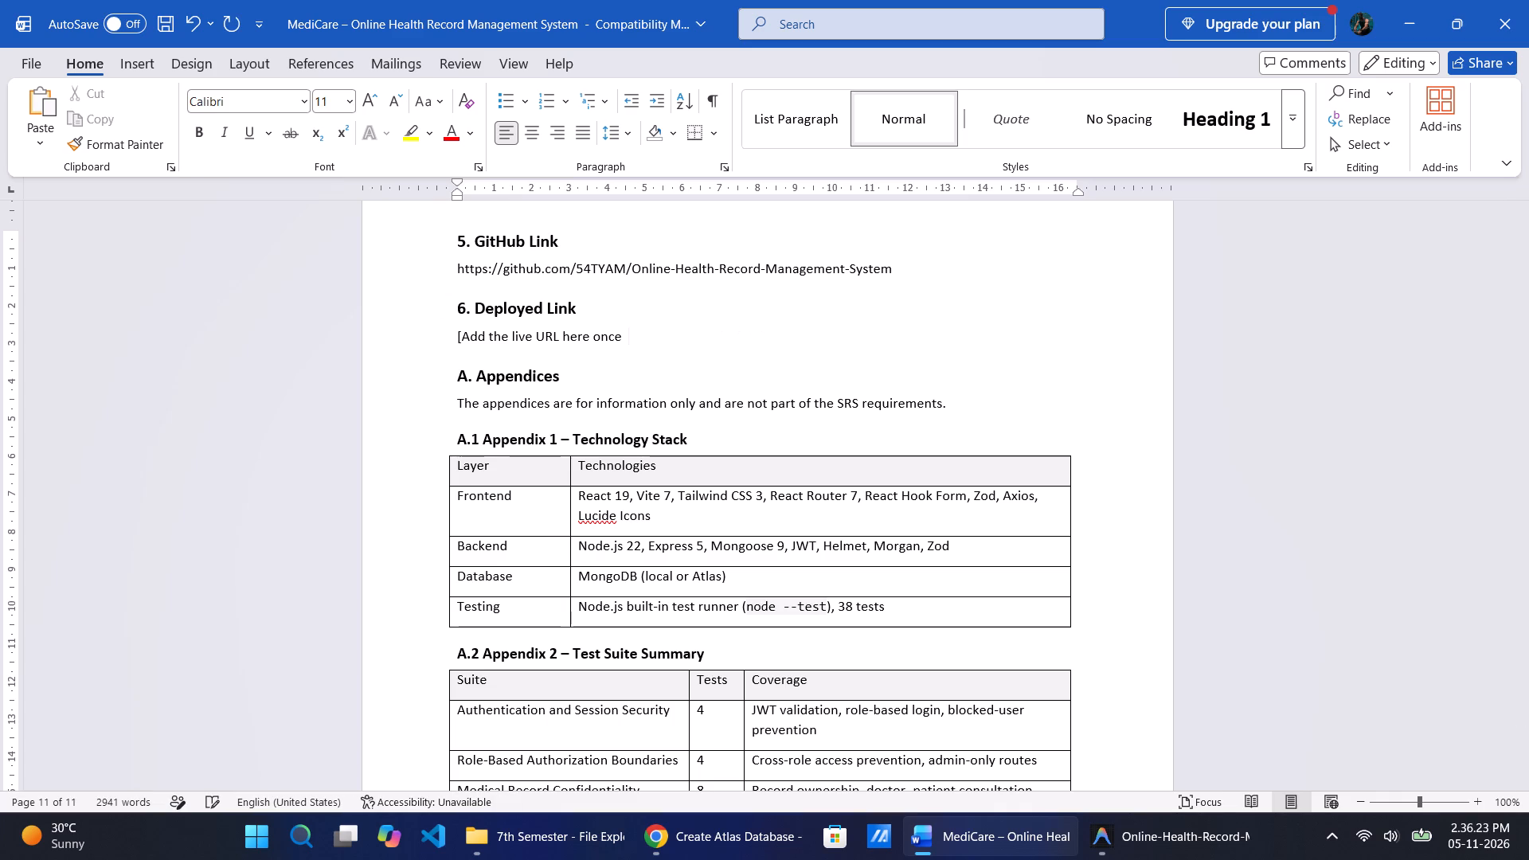
key(BackSpace)
key(BackSpace)
key(BackSpace)
key(BackSpace)
key(BackSpace)
key(BackSpace)
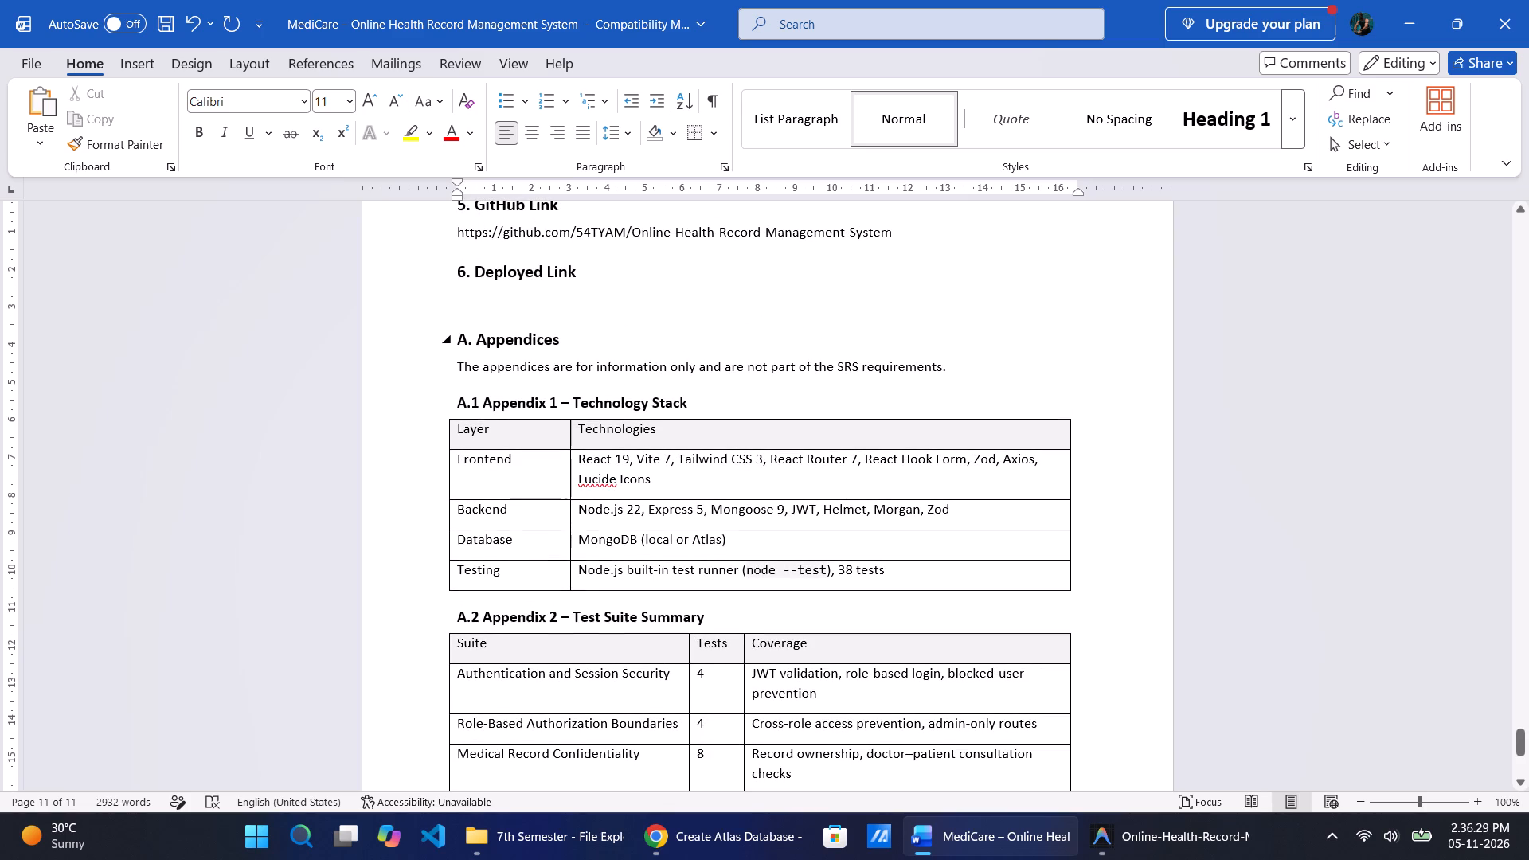
Examine the appendices down to the end of the document, including the technology stack and test suite summary tables.
scroll(1102, 390, down, 1)
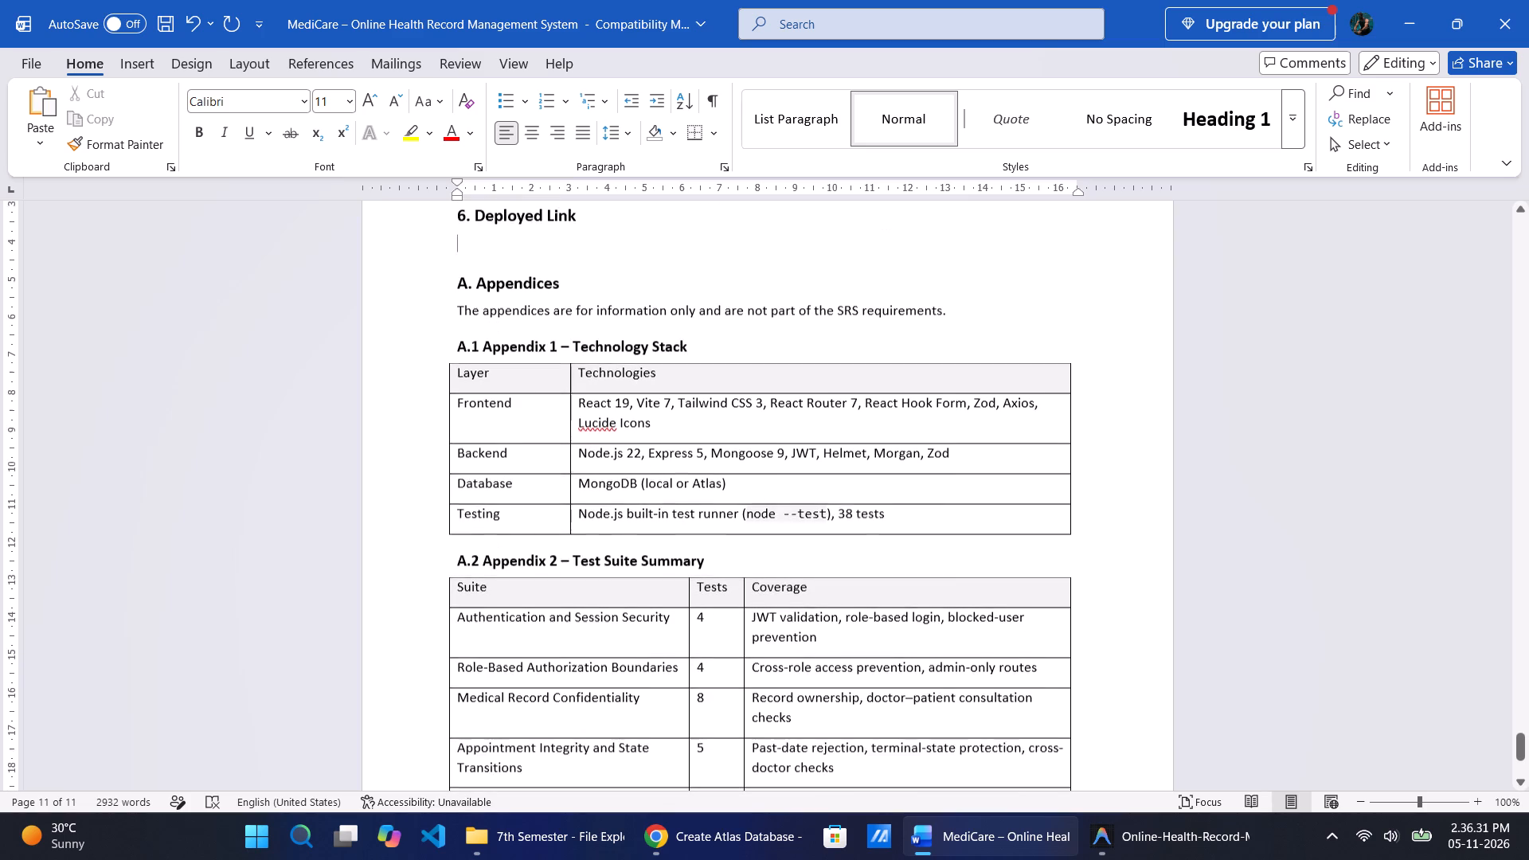
scroll(1102, 390, down, 10)
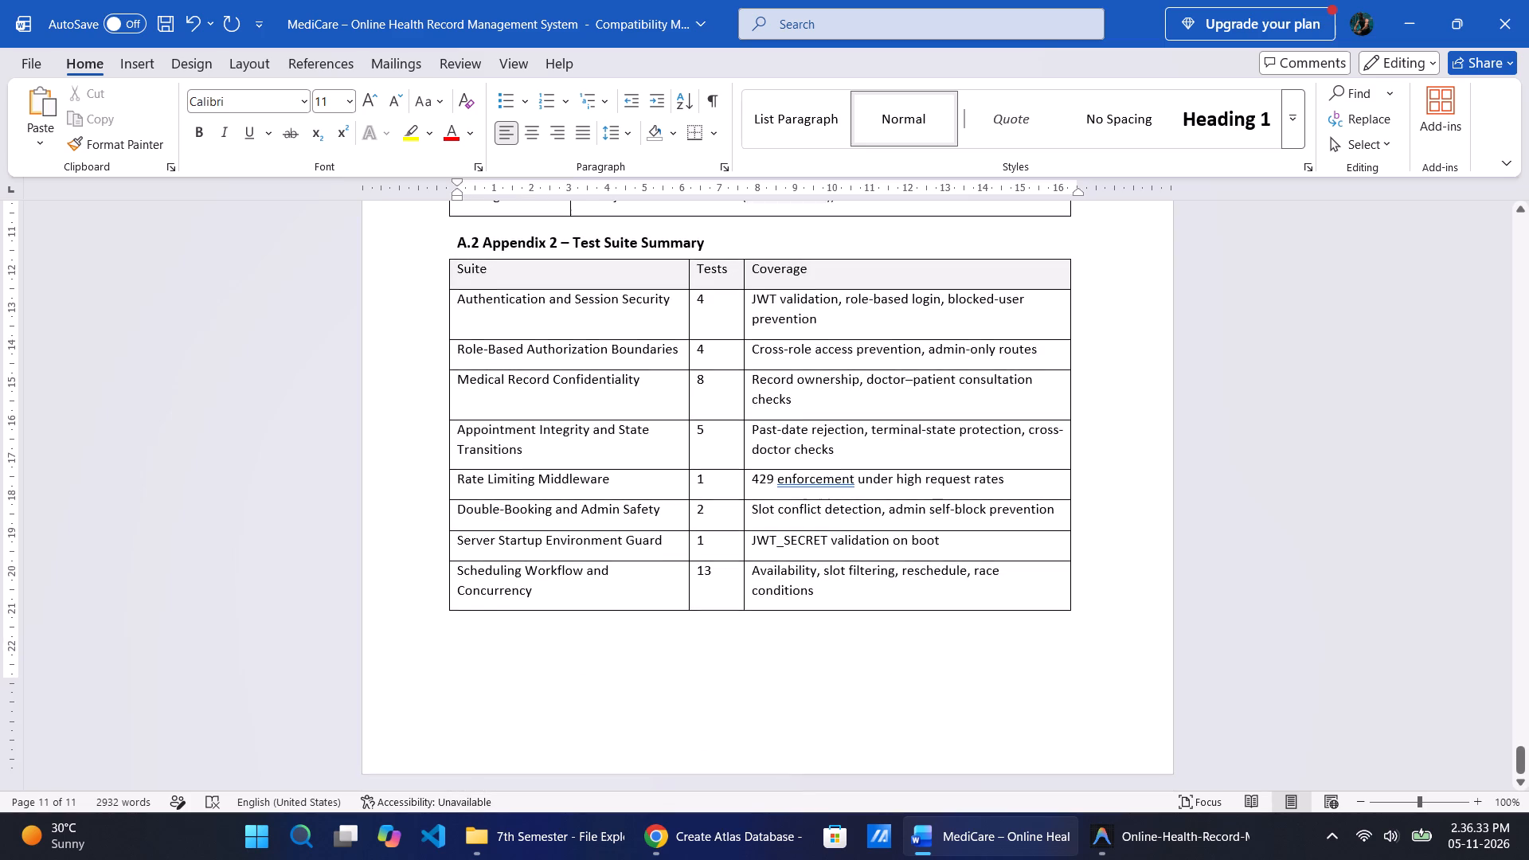
scroll(1102, 390, down, 4)
scroll(1102, 390, up, 1)
scroll(1102, 390, down, 14)
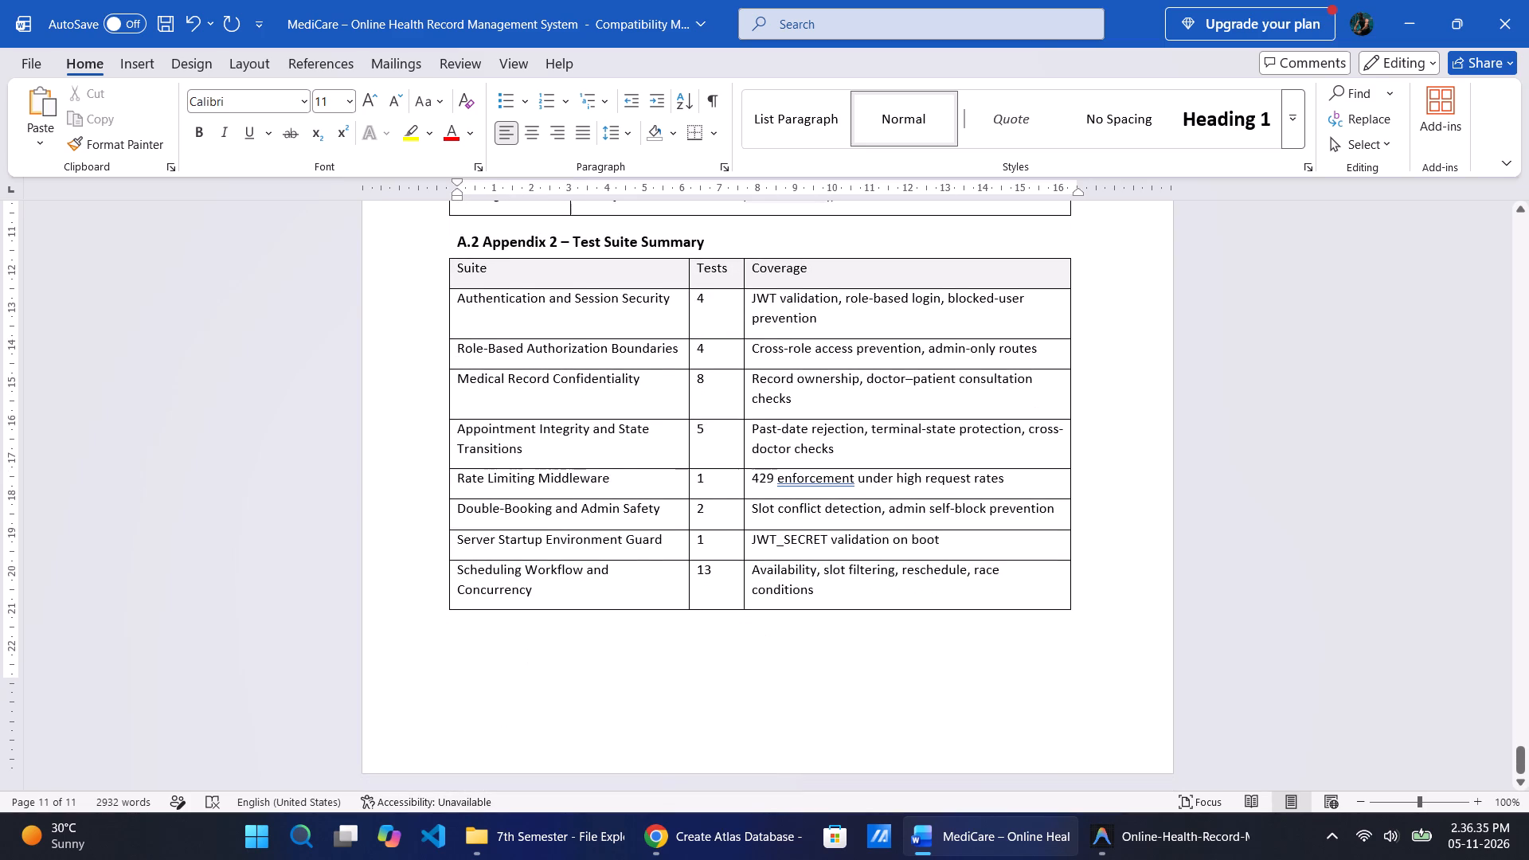
scroll(1102, 390, down, 20)
scroll(1102, 390, down, 20)
scroll(1102, 390, down, 5)
scroll(1102, 390, up, 1)
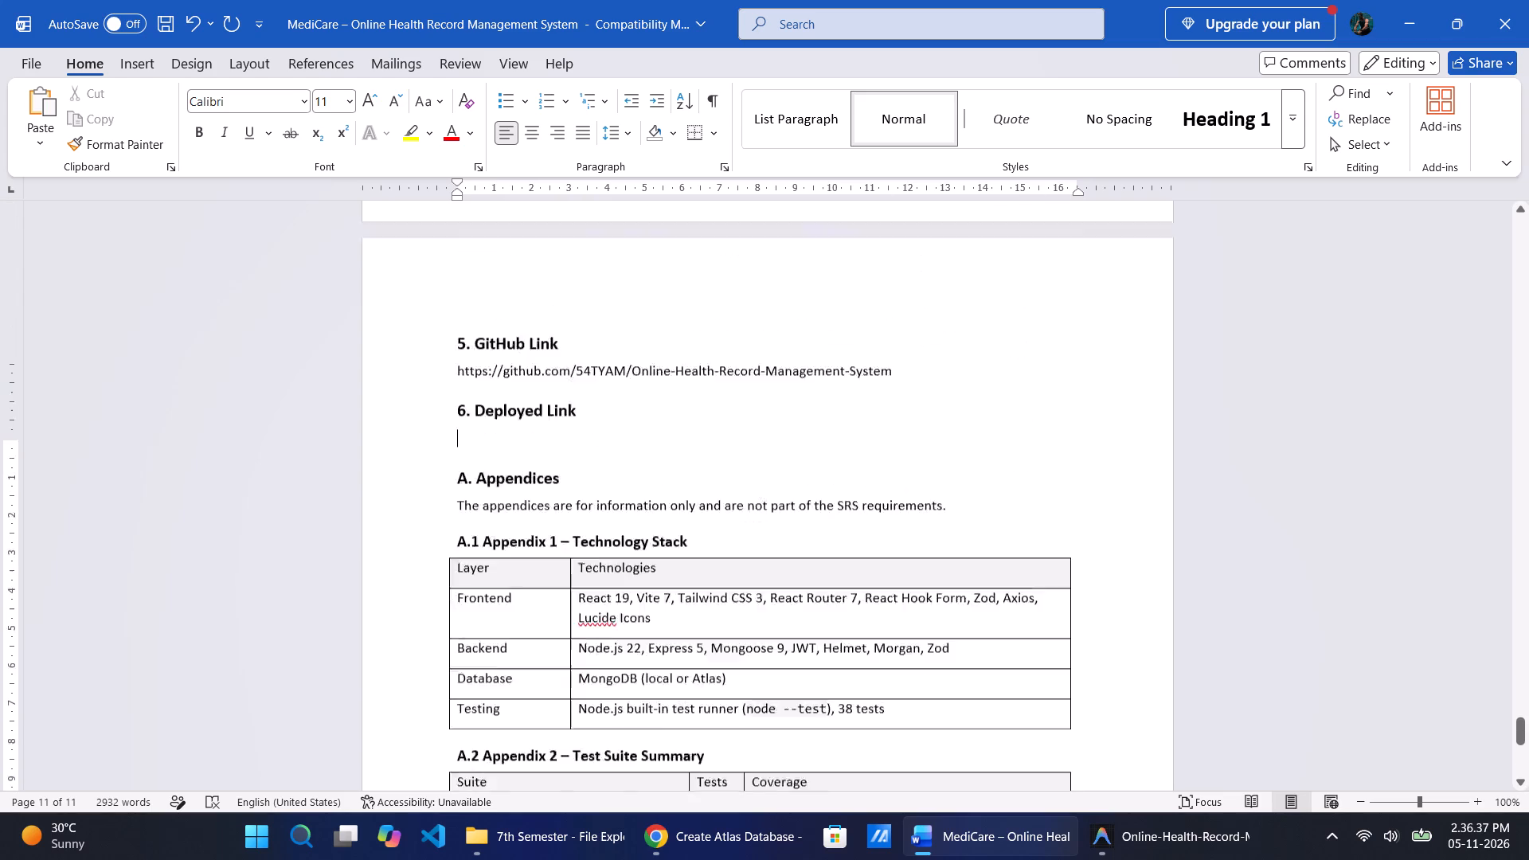
Delete the placeholder about inserting DFD diagrams below the Level 1 DFD table in section 4.1.
scroll(1102, 390, up, 4)
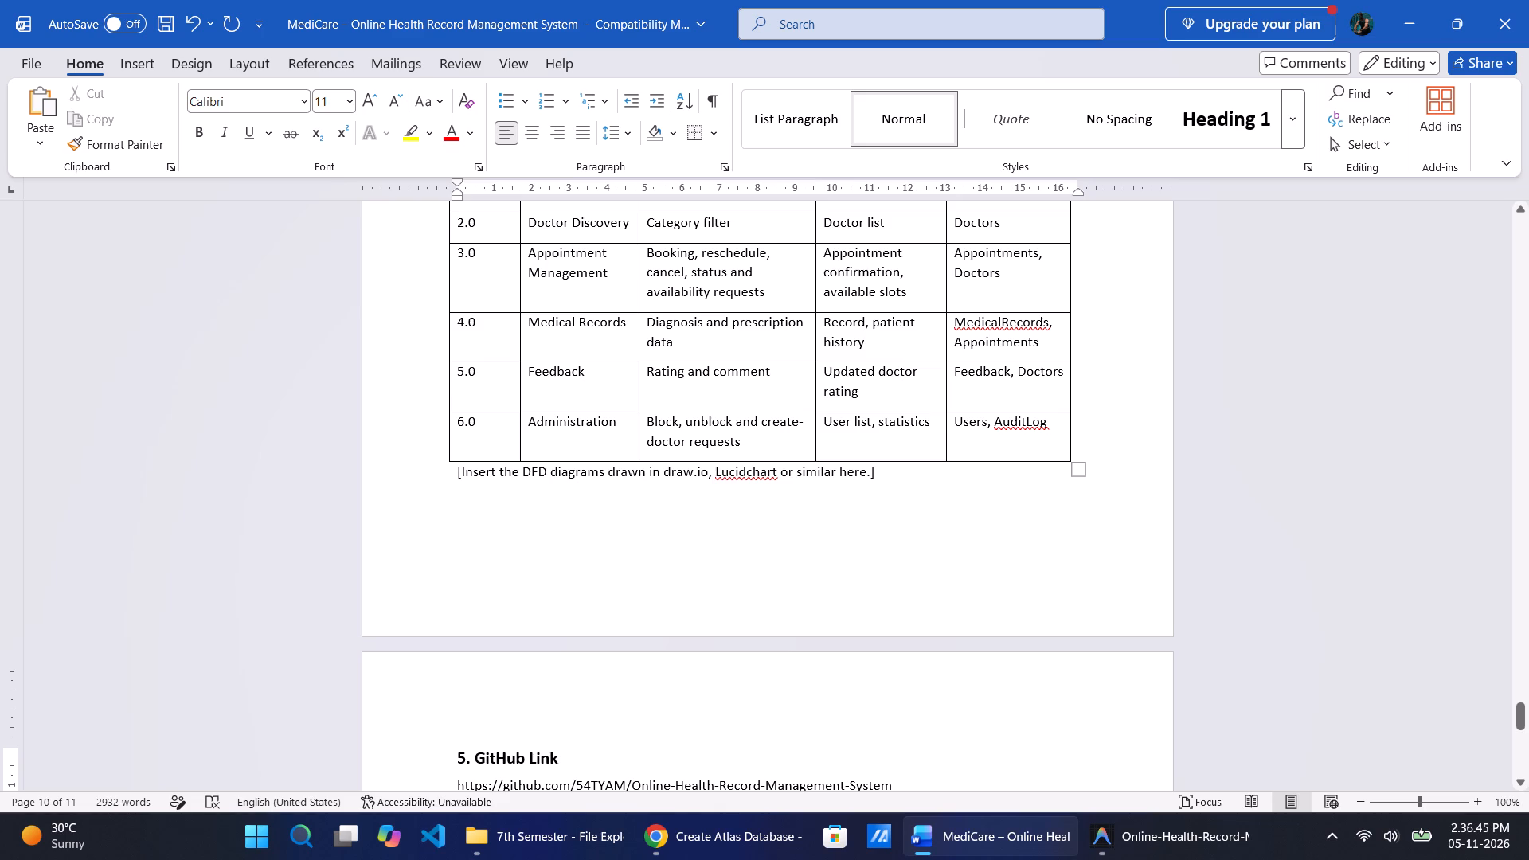
drag(882, 469, 754, 474)
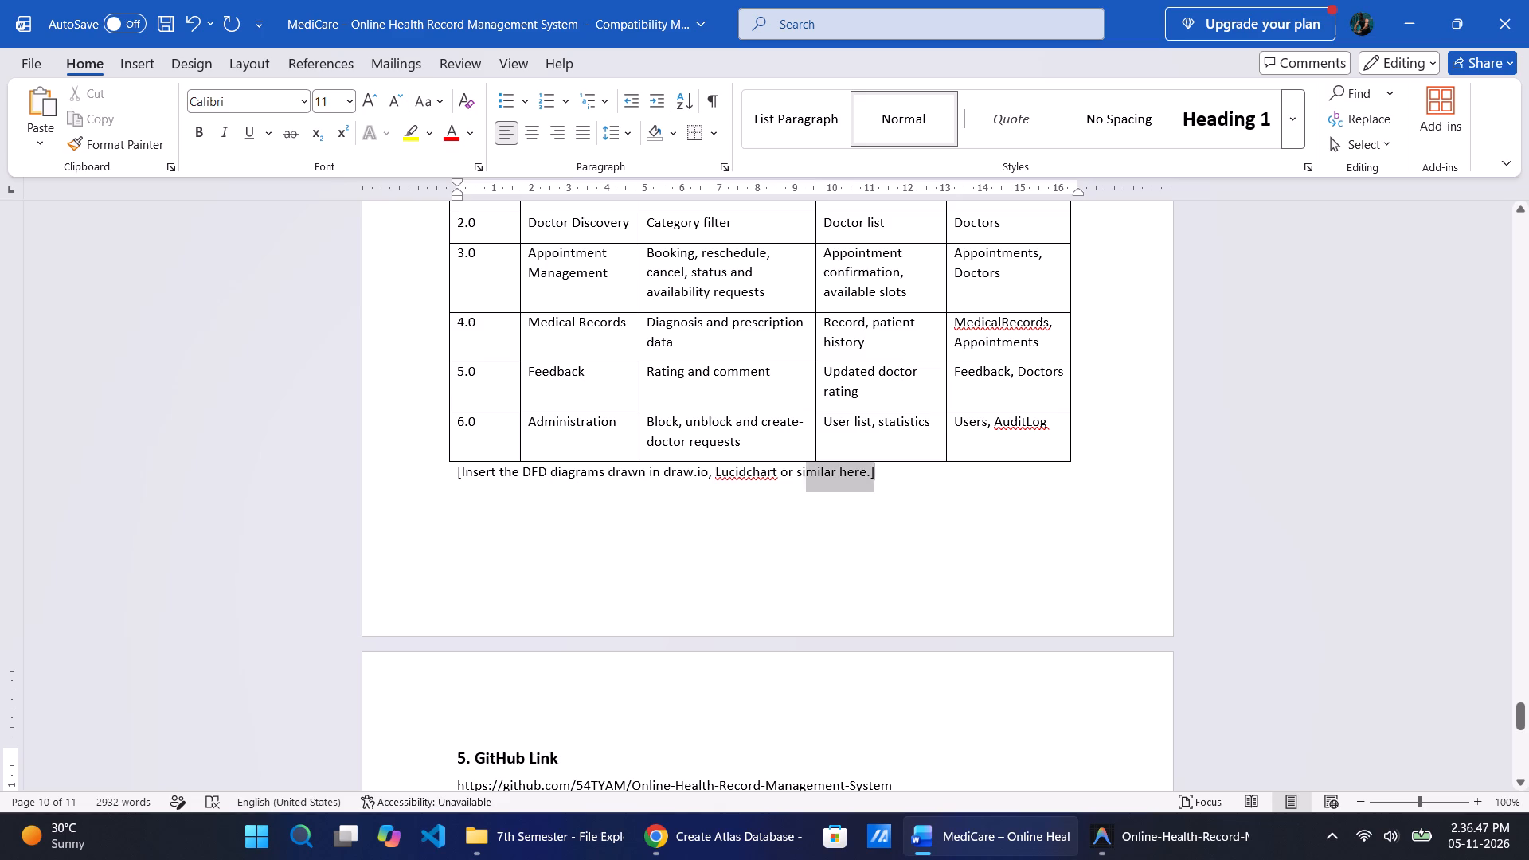
drag(754, 474, 475, 471)
key(BackSpace)
key(BackSpace)
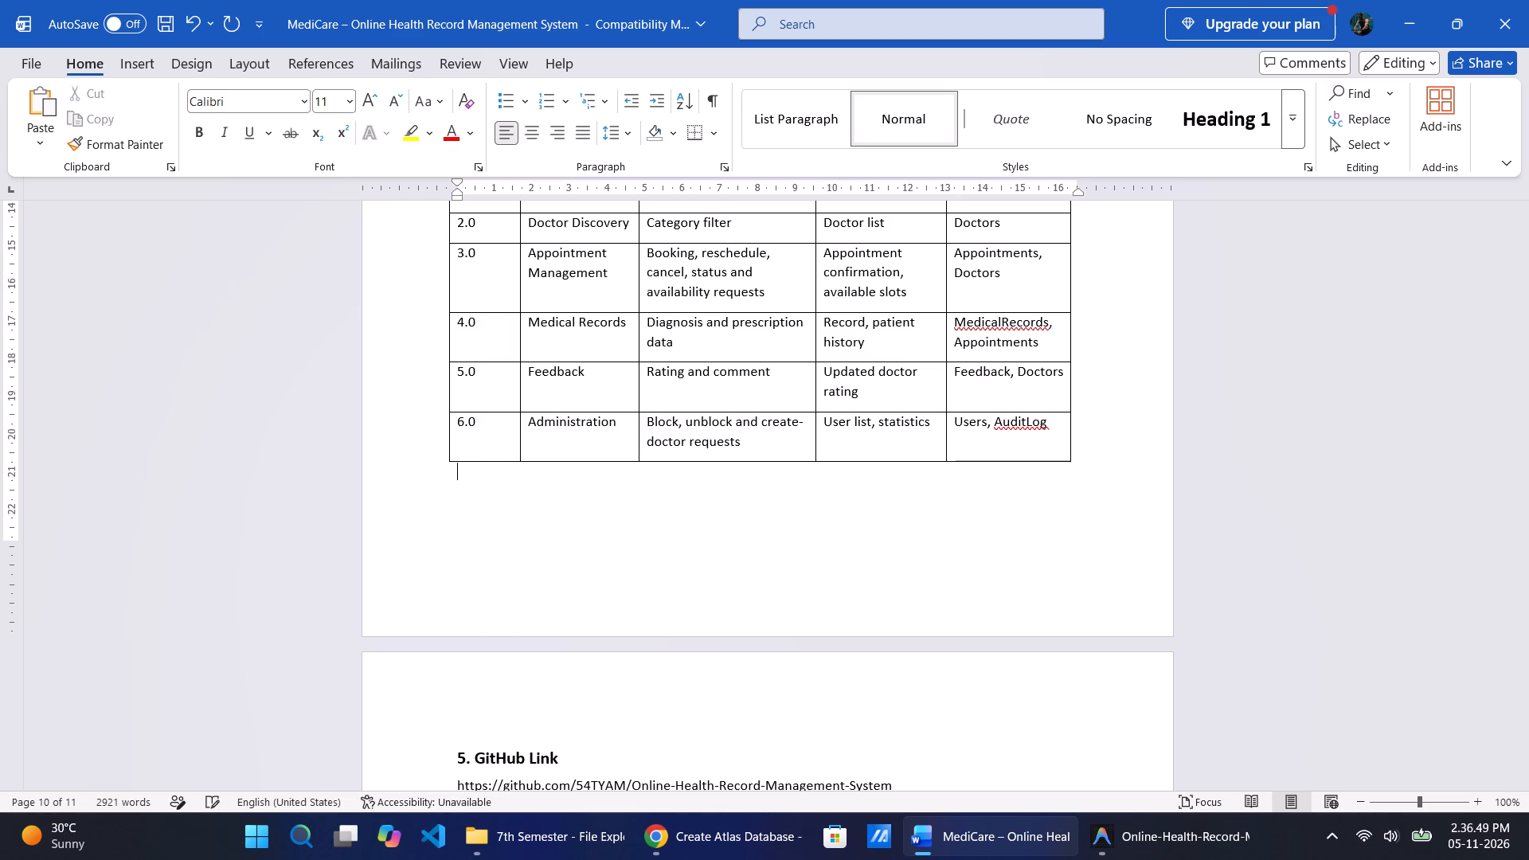
key(BackSpace)
key(BackSpace)
key(BackSpace)
key(BackSpace)
key(BackSpace)
key(BackSpace)
key(BackSpace)
key(BackSpace)
key(BackSpace)
key(BackSpace)
key(BackSpace)
key(BackSpace)
key(BackSpace)
key(BackSpace)
key(BackSpace)
key(BackSpace)
key(BackSpace)
key(BackSpace)
key(BackSpace)
Review the document backwards from the analysis models through the non-functional requirements to the functional requirements in section 3.2.
scroll(475, 471, up, 2)
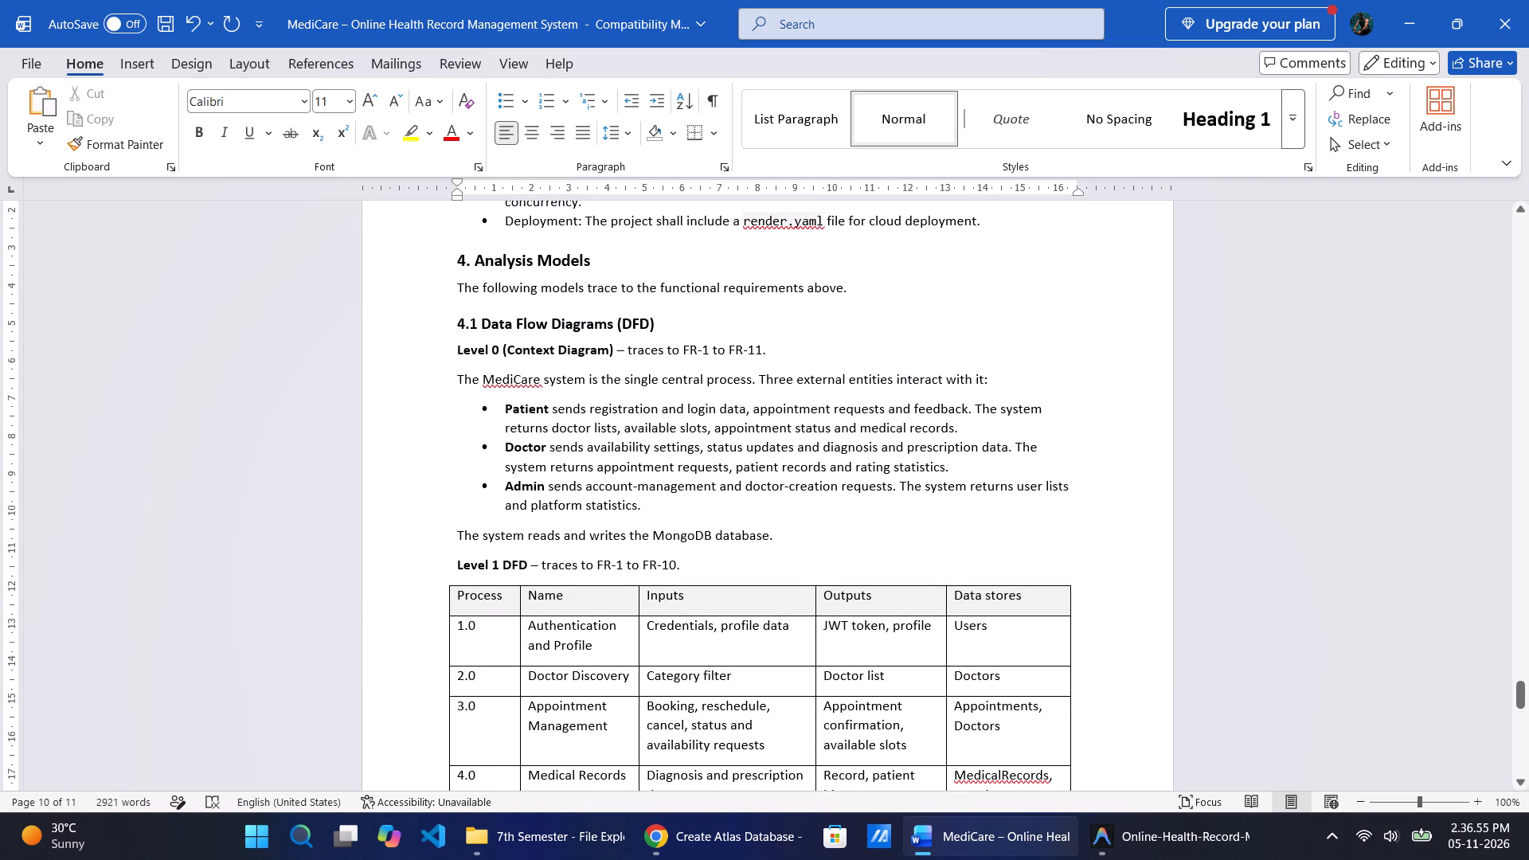
scroll(723, 527, up, 2)
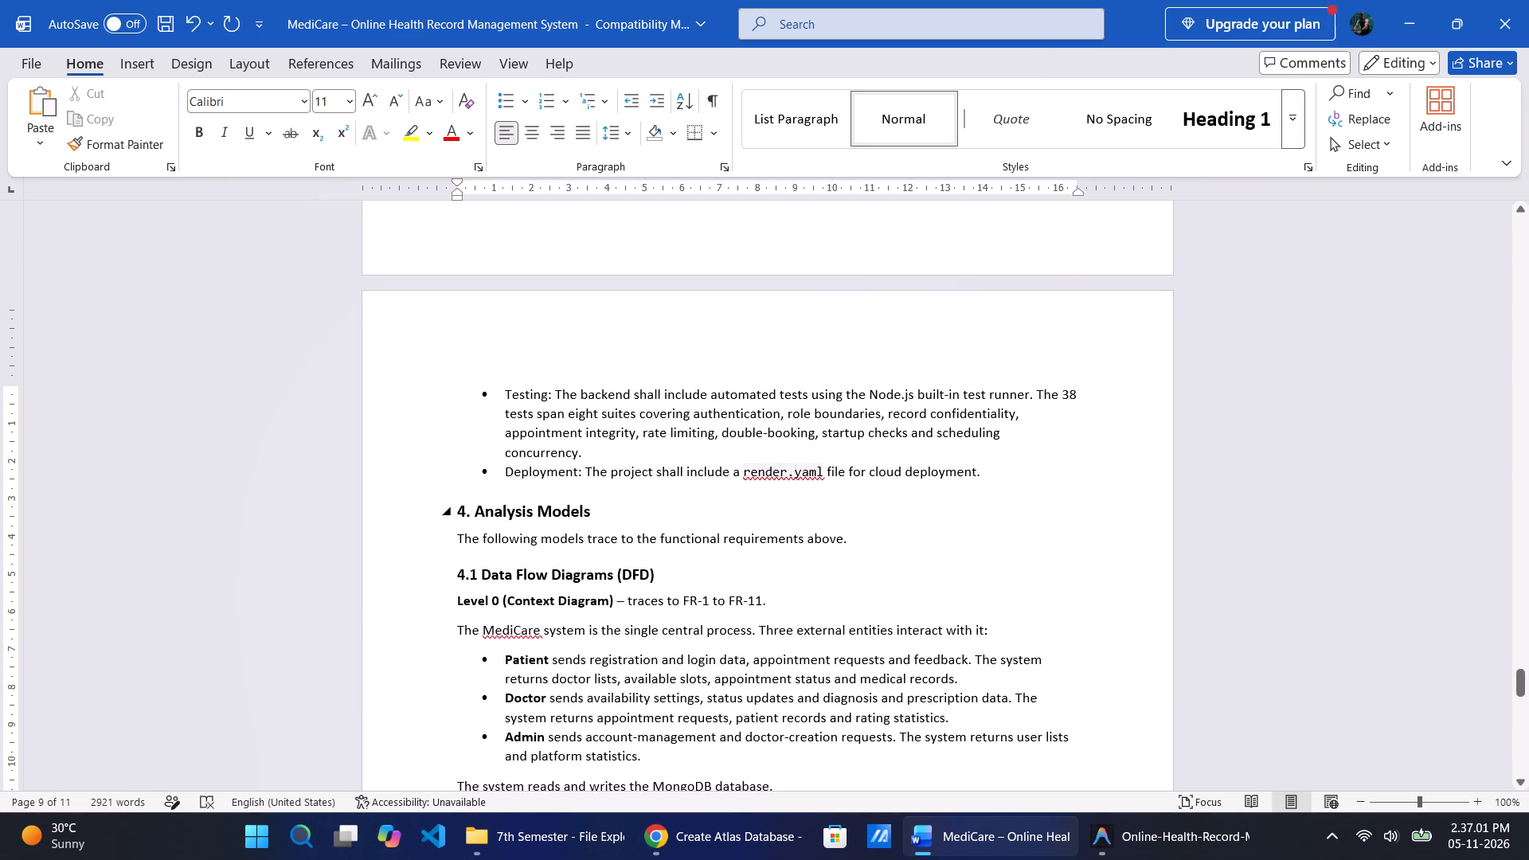
scroll(723, 527, up, 1)
scroll(824, 514, up, 1)
scroll(912, 508, up, 1)
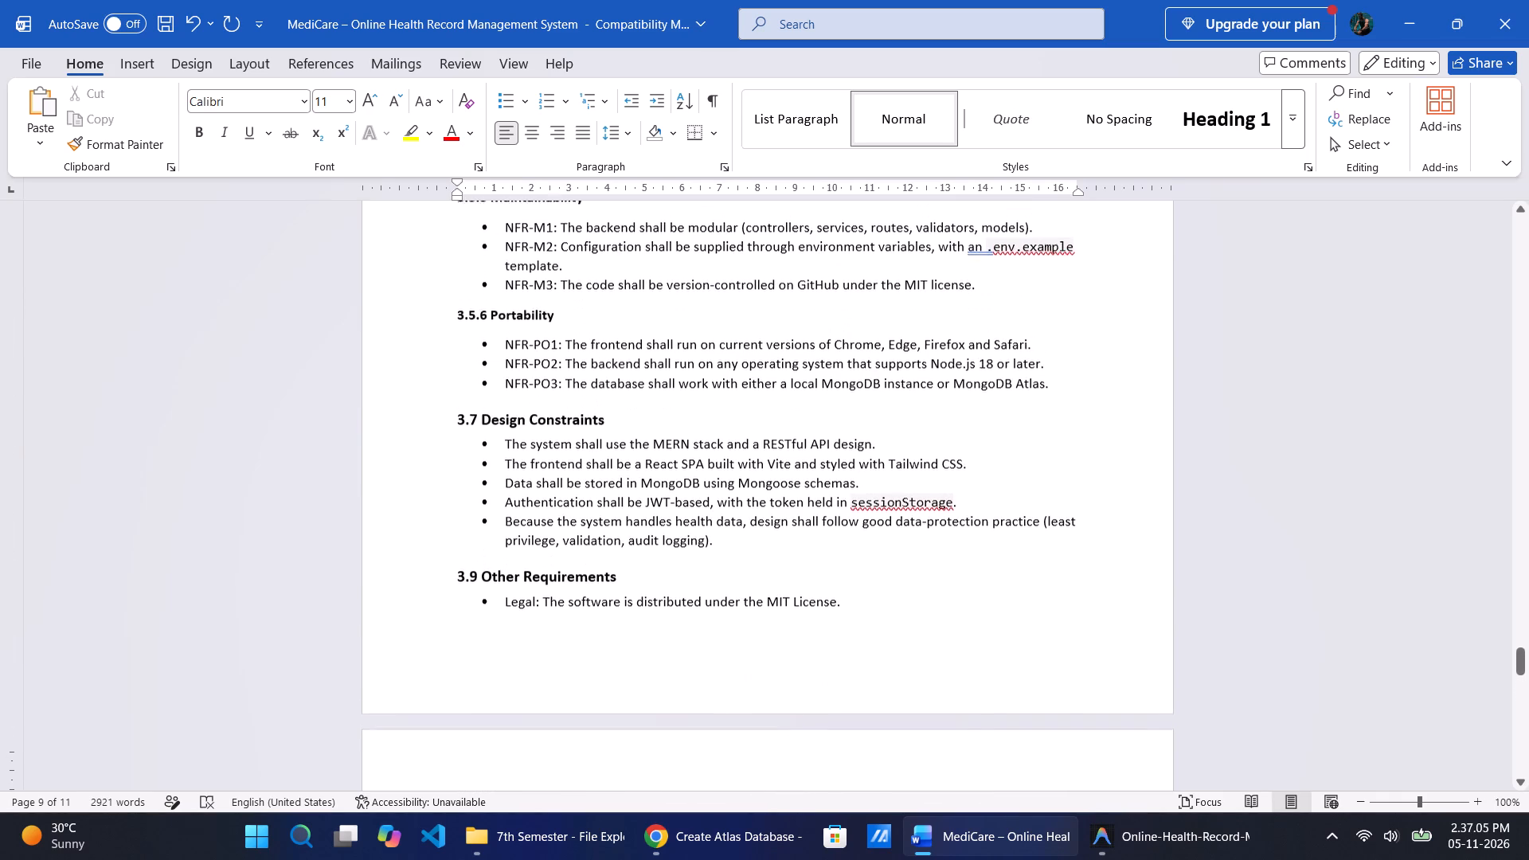
scroll(967, 524, up, 2)
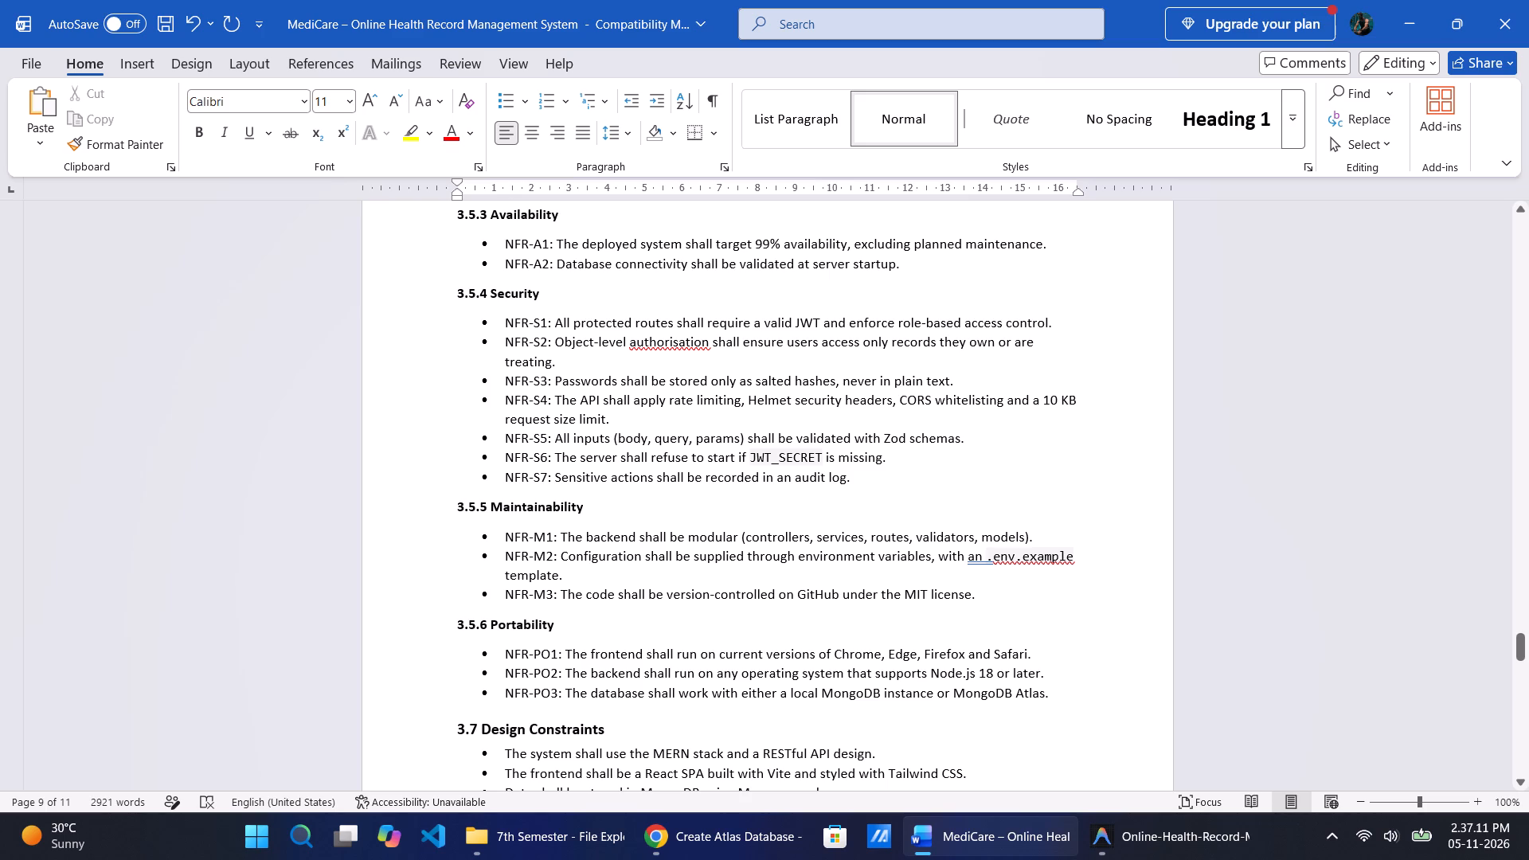
scroll(815, 464, up, 3)
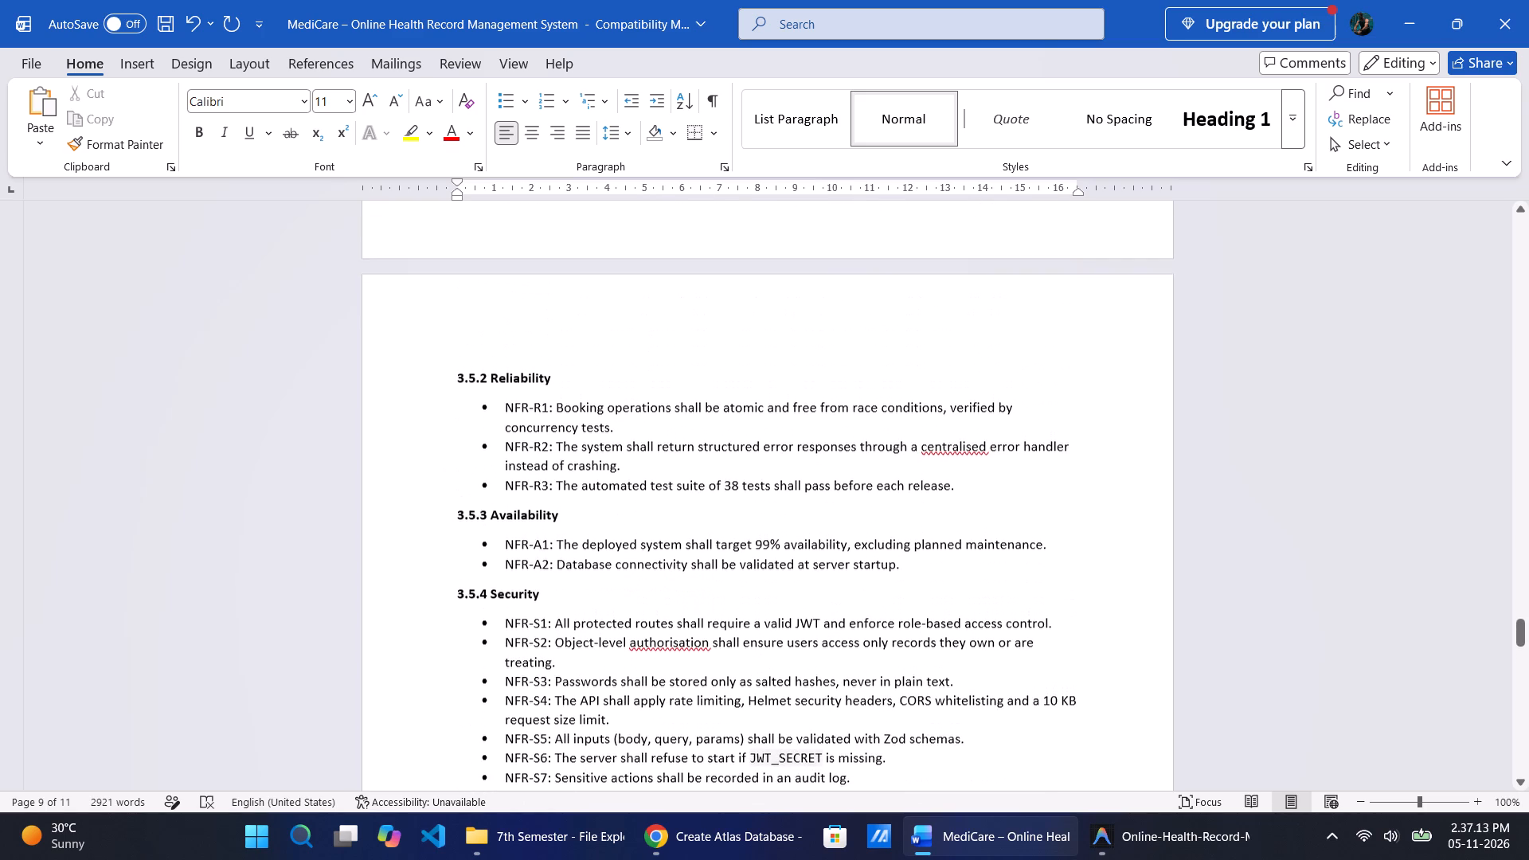
scroll(815, 464, up, 3)
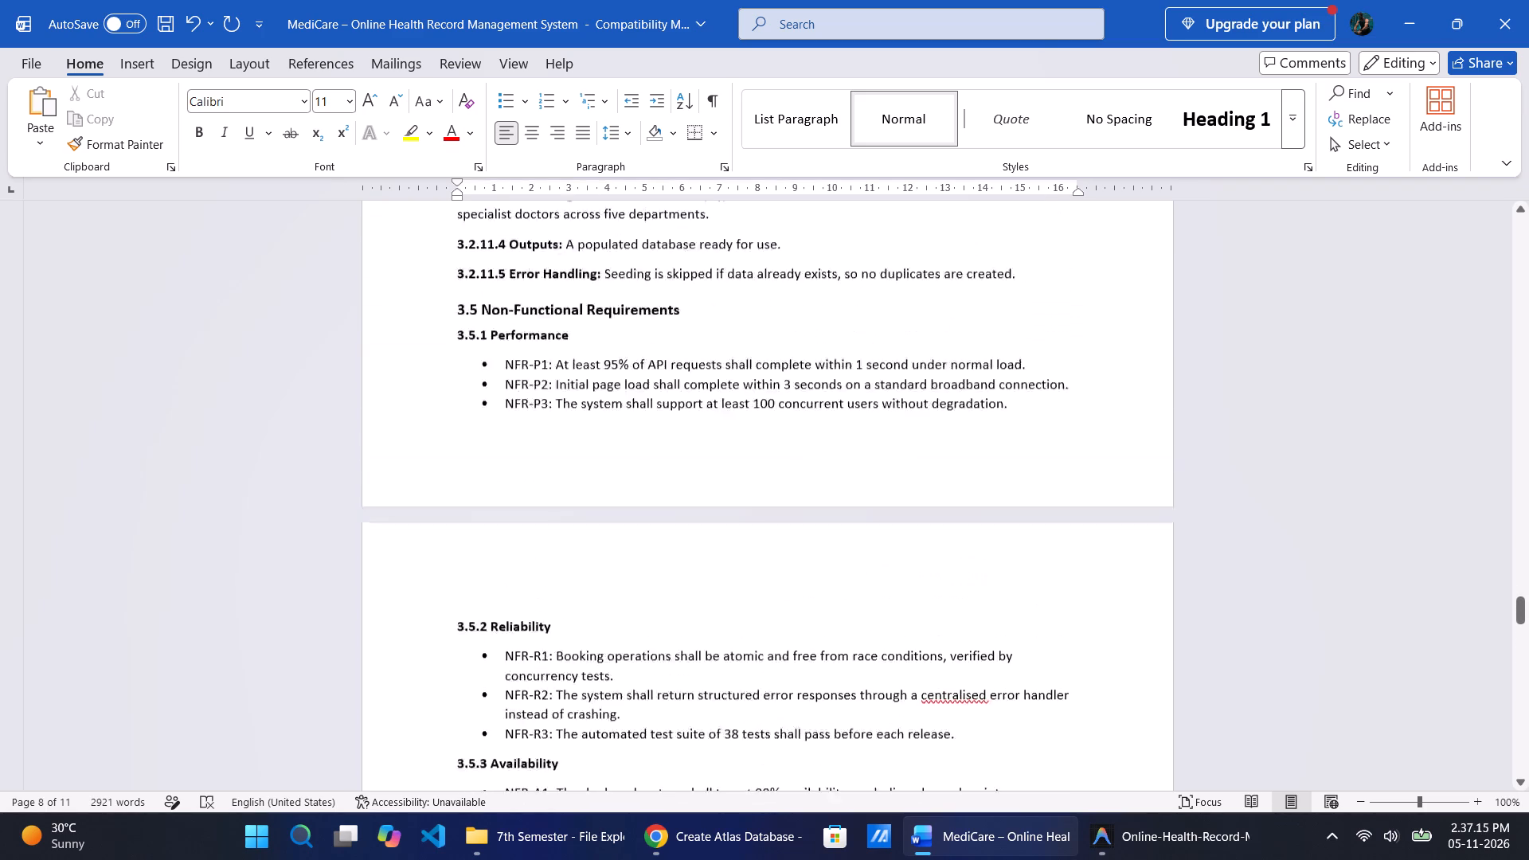
scroll(815, 464, up, 5)
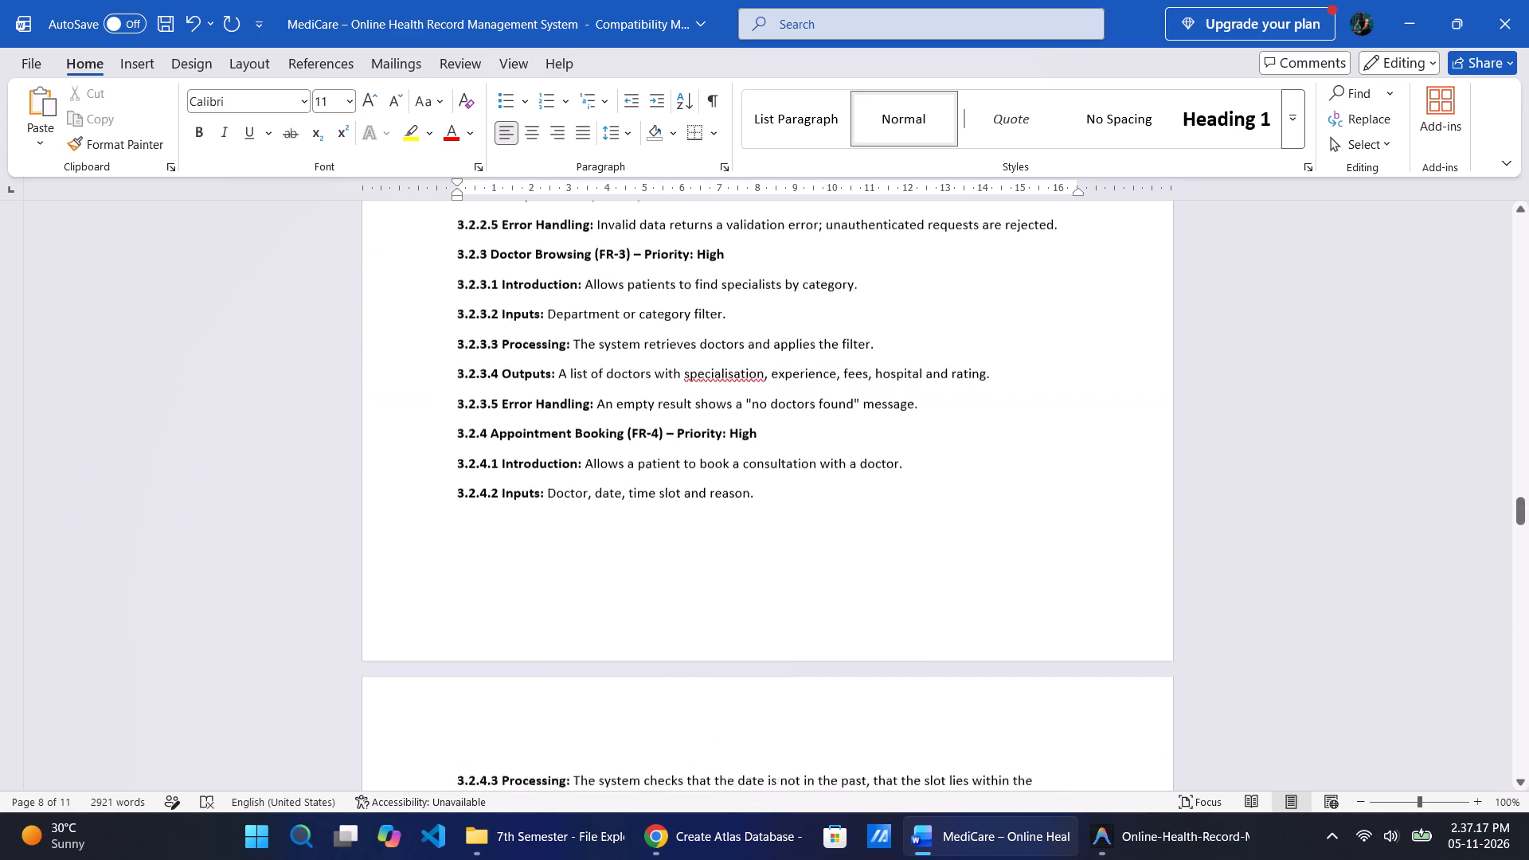
scroll(815, 464, up, 6)
scroll(815, 464, down, 3)
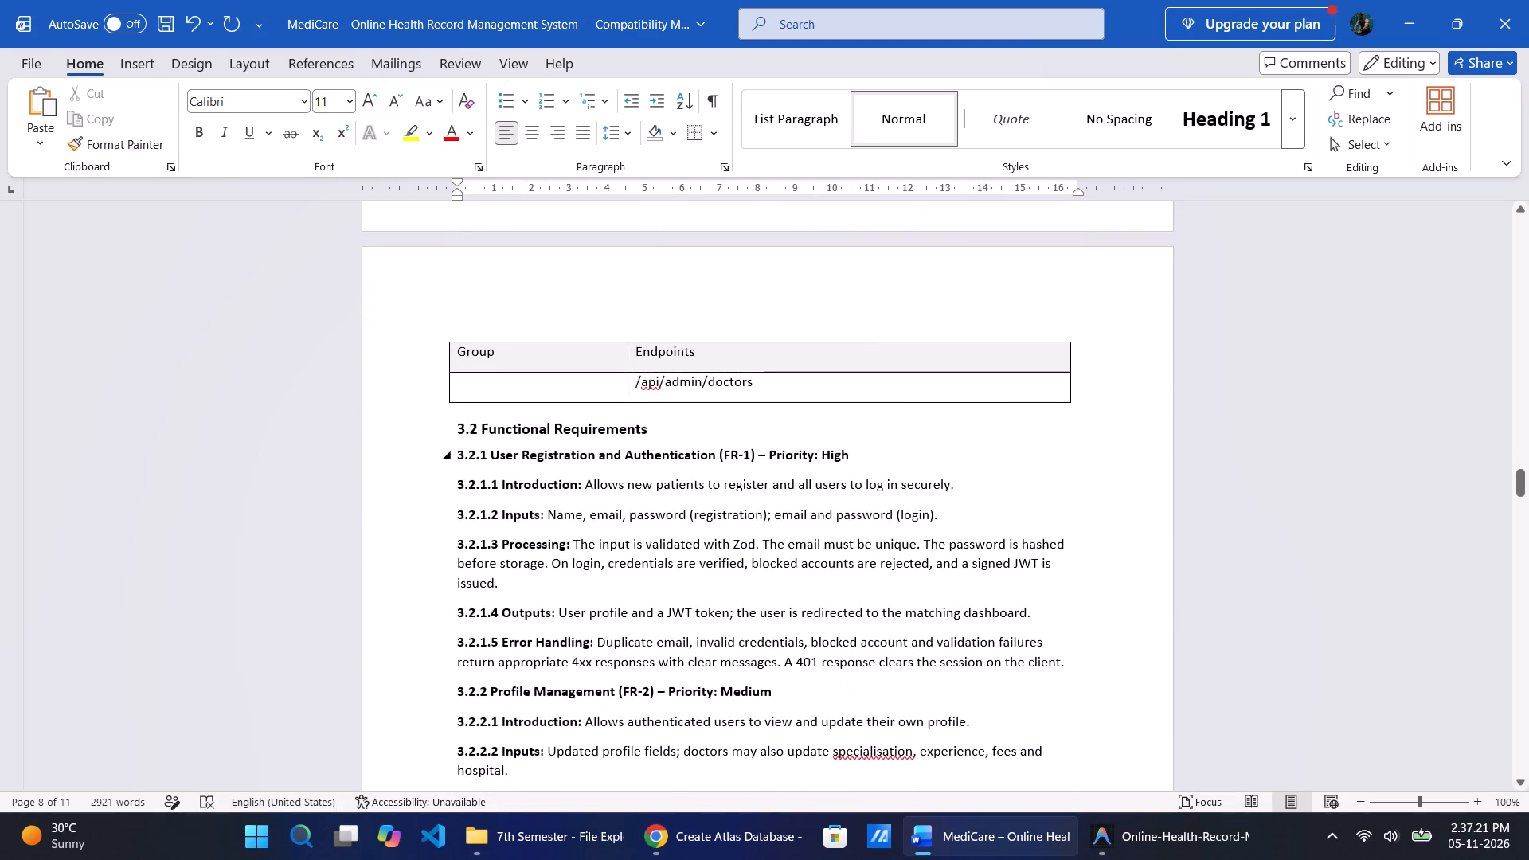
scroll(815, 464, up, 2)
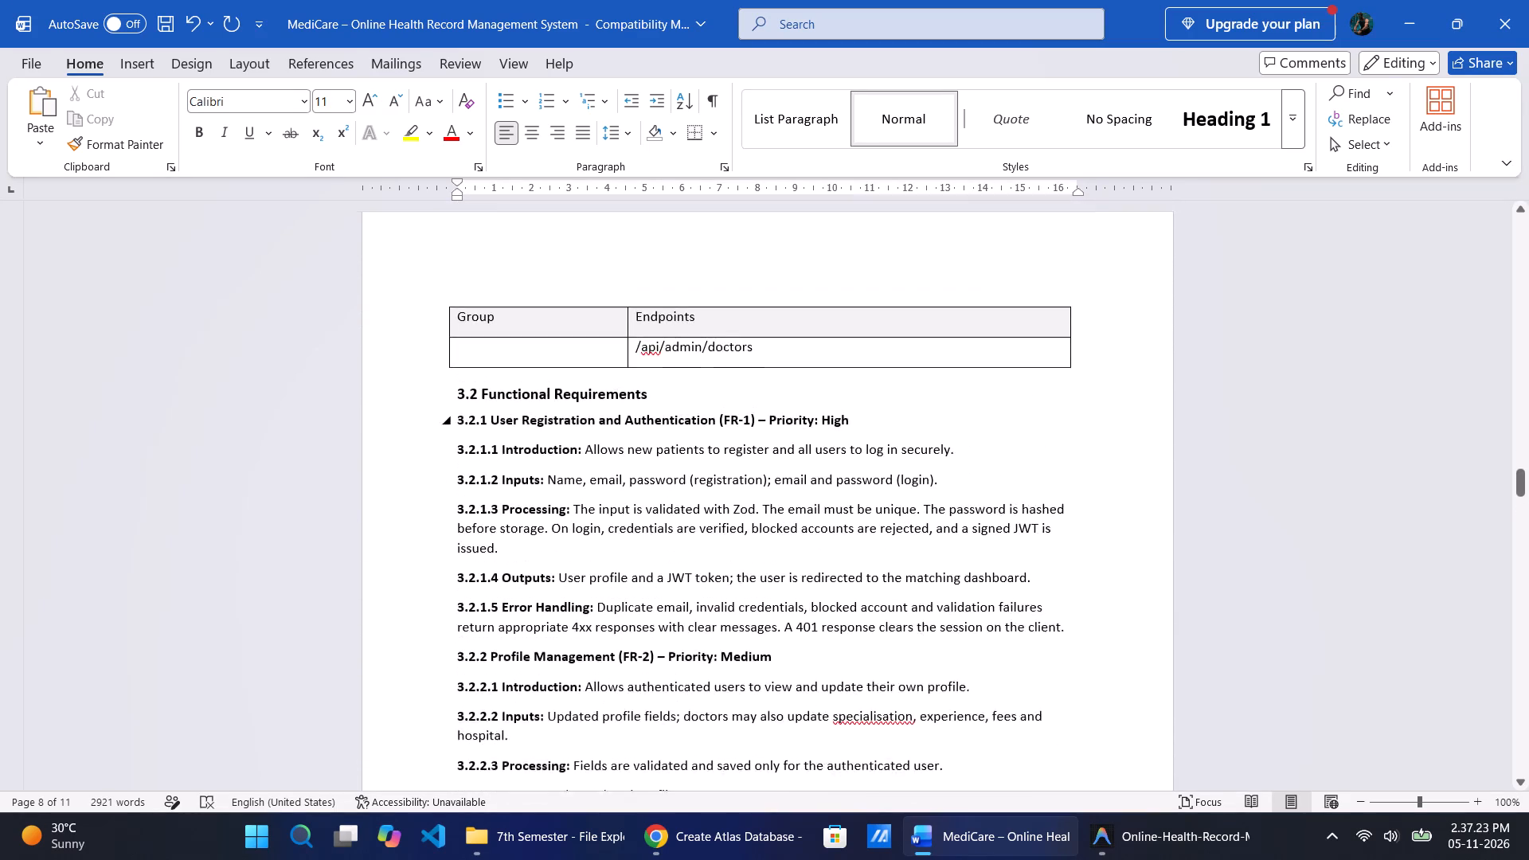
Review the document backwards from the external interface requirements in section 3.1 through the general description to the section 1.5 overview.
scroll(815, 464, up, 3)
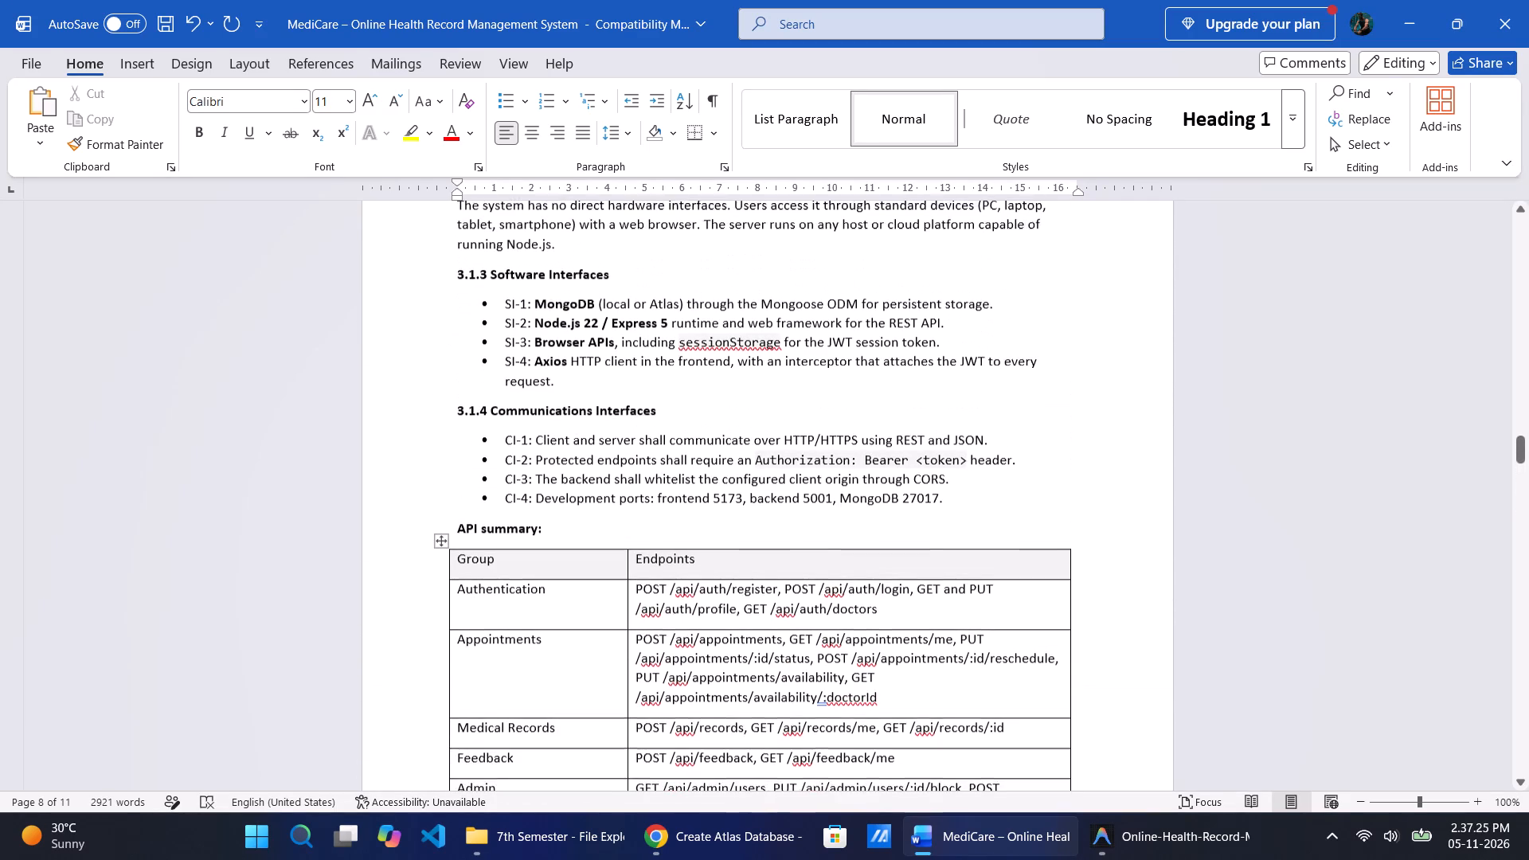
scroll(815, 464, up, 1)
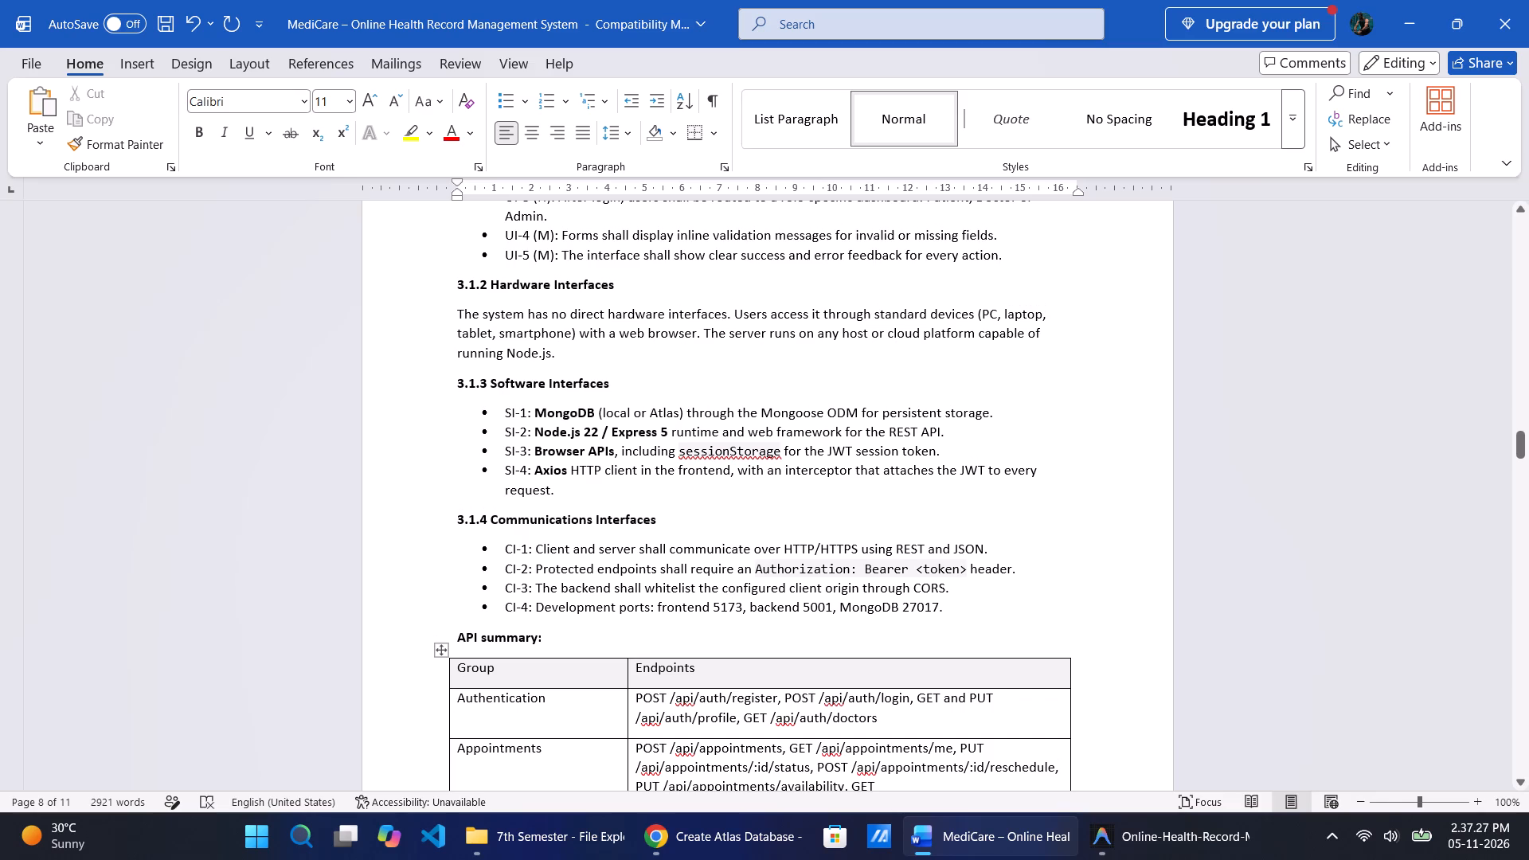
scroll(815, 464, up, 2)
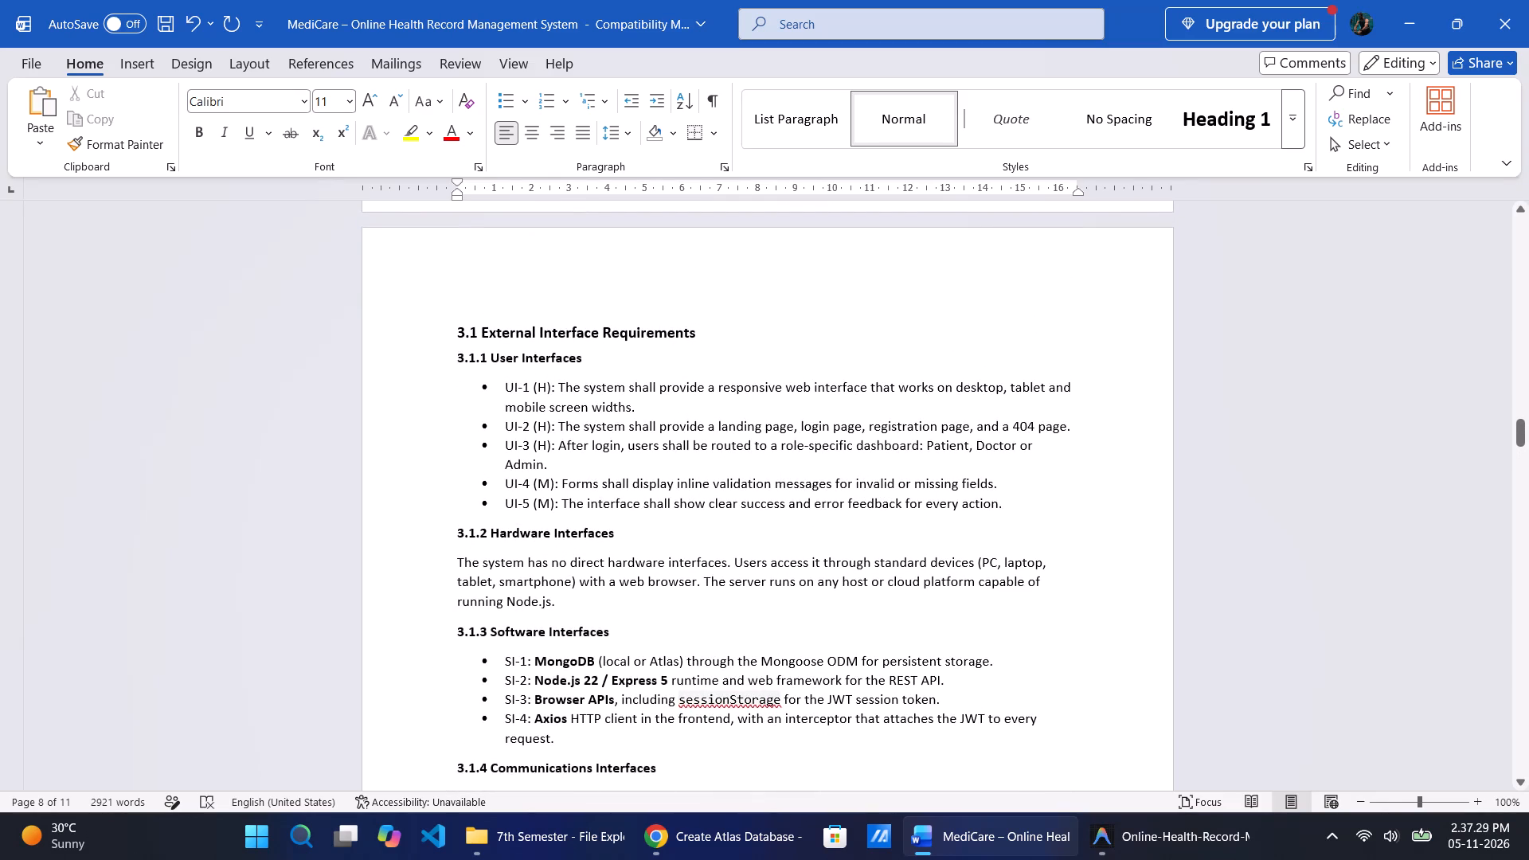
scroll(815, 464, up, 4)
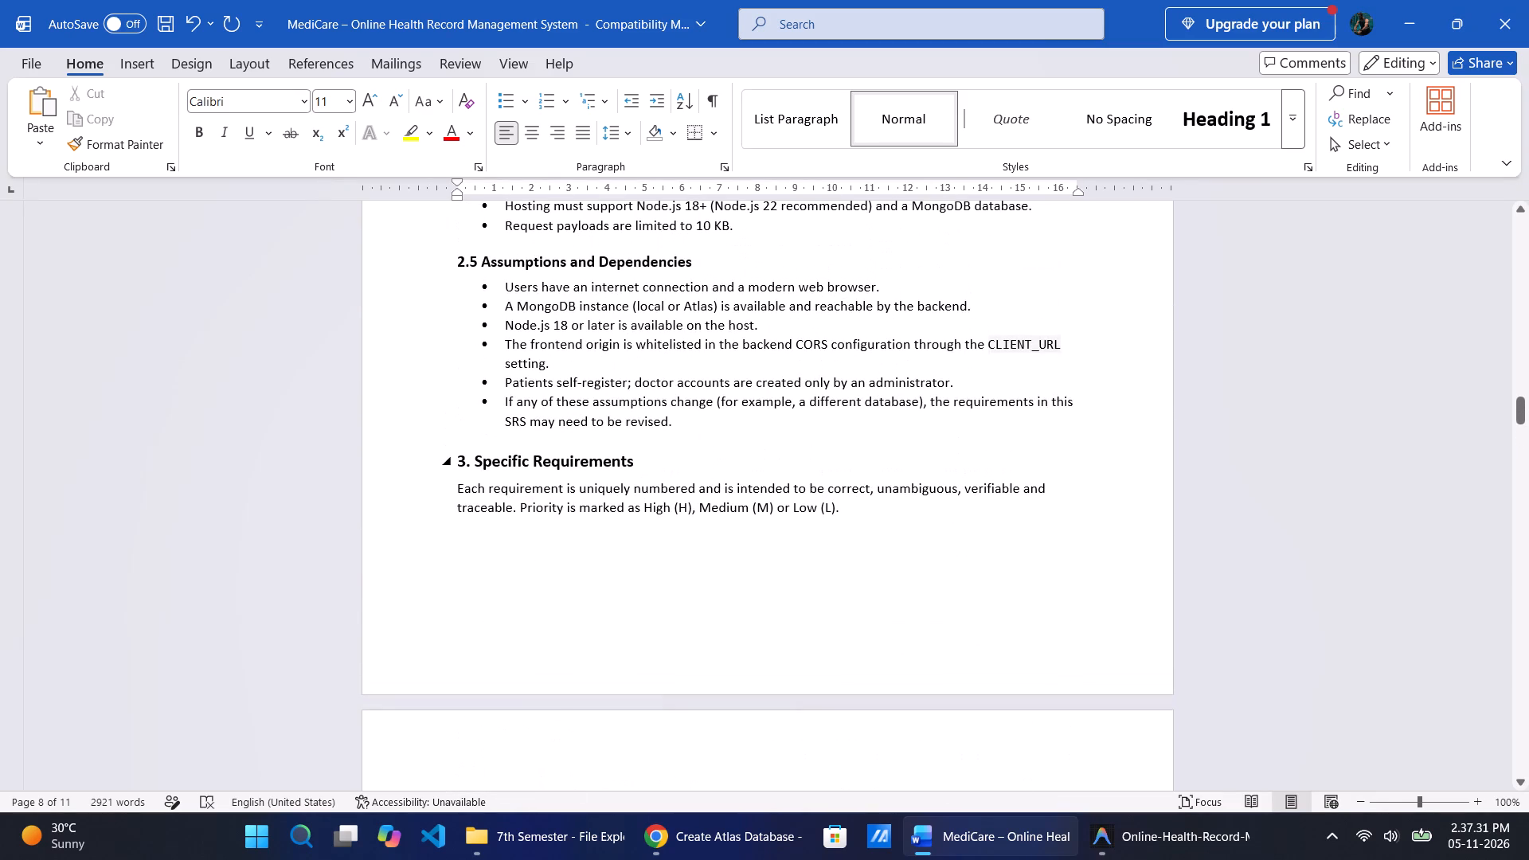
scroll(815, 464, up, 1)
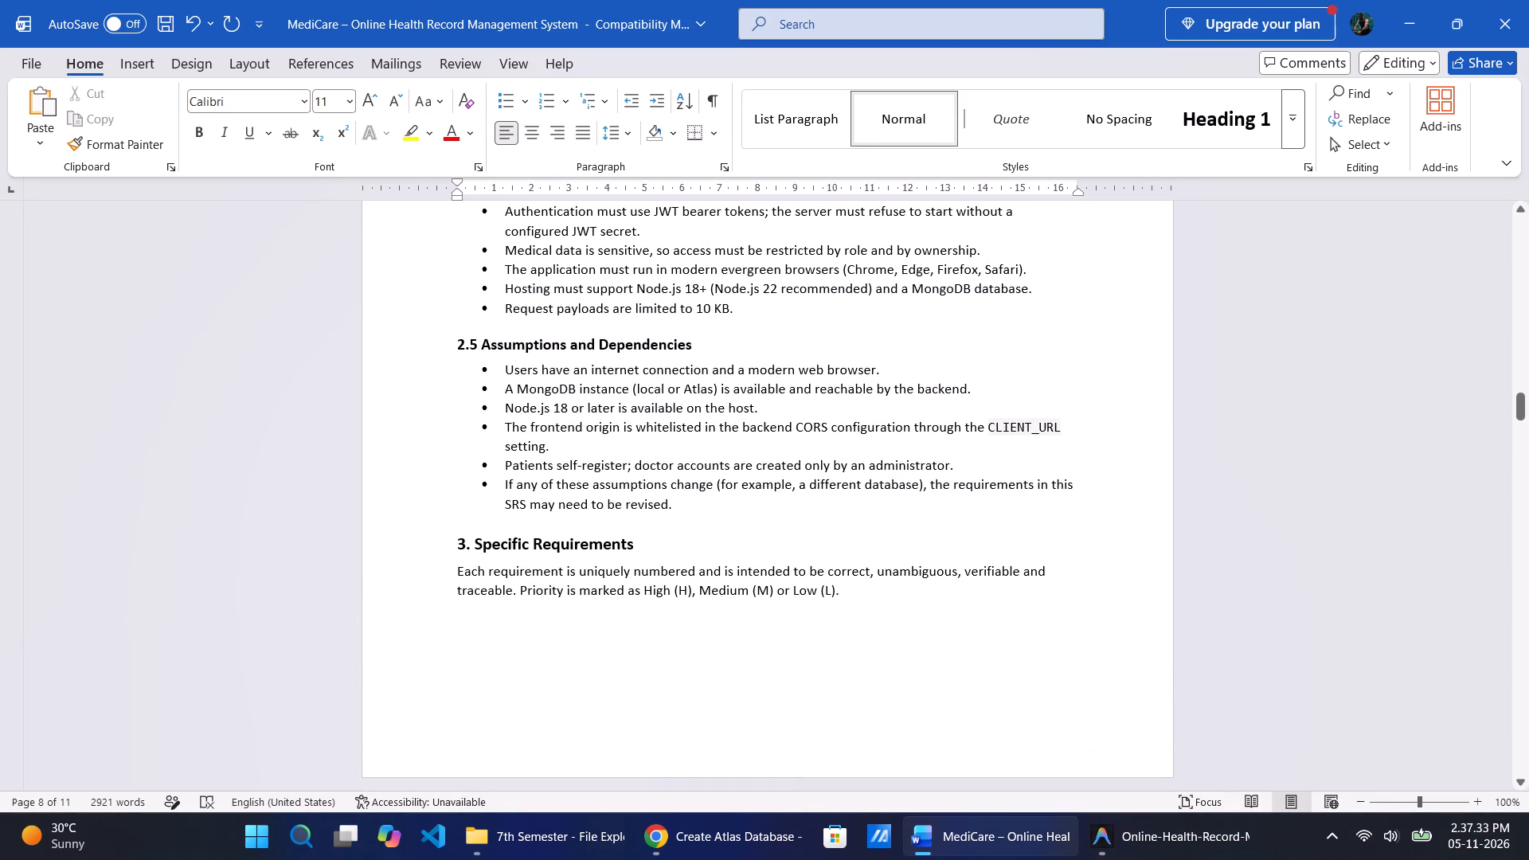
scroll(815, 464, up, 1)
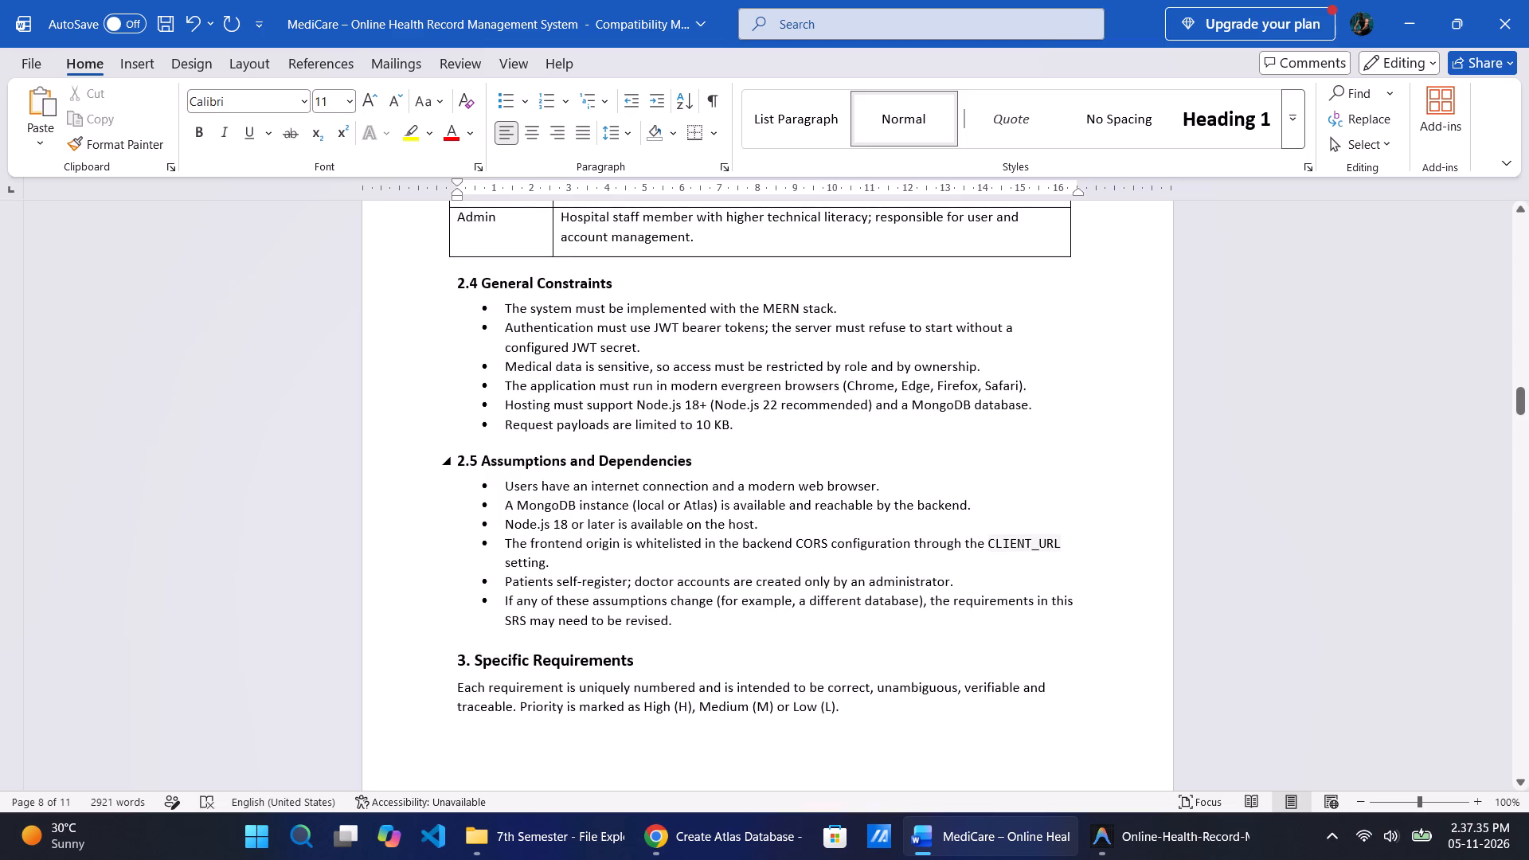
scroll(815, 464, up, 5)
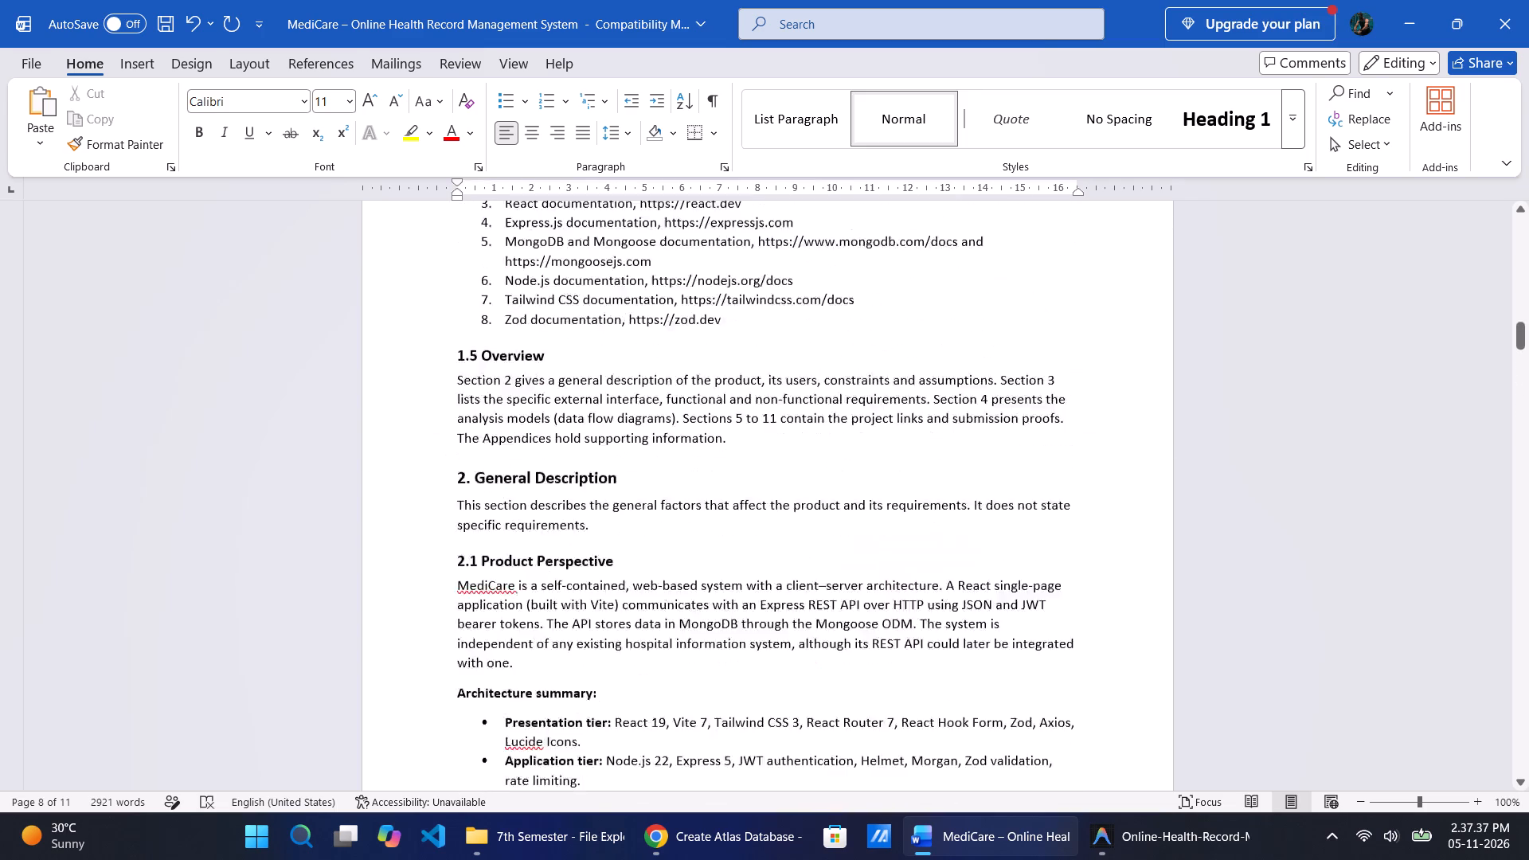